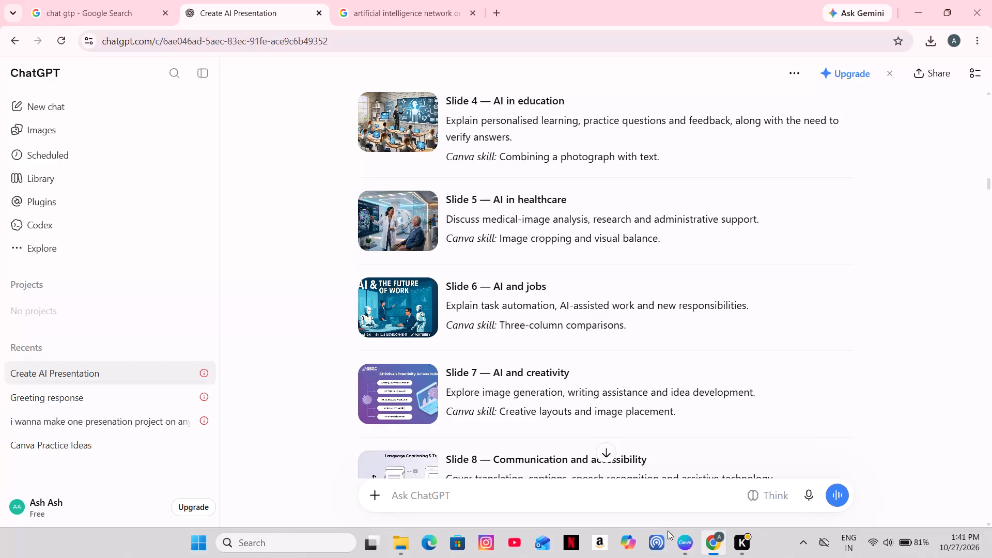
Switch to the Canva presentation, search the elements for "square frame" and add the plain square frame to slide 5.
click(684, 544)
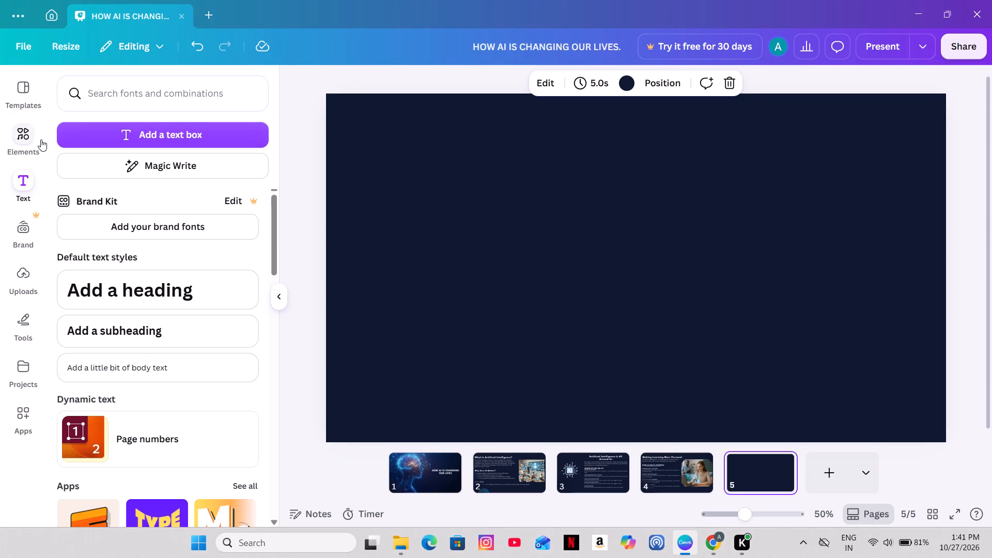
click(25, 138)
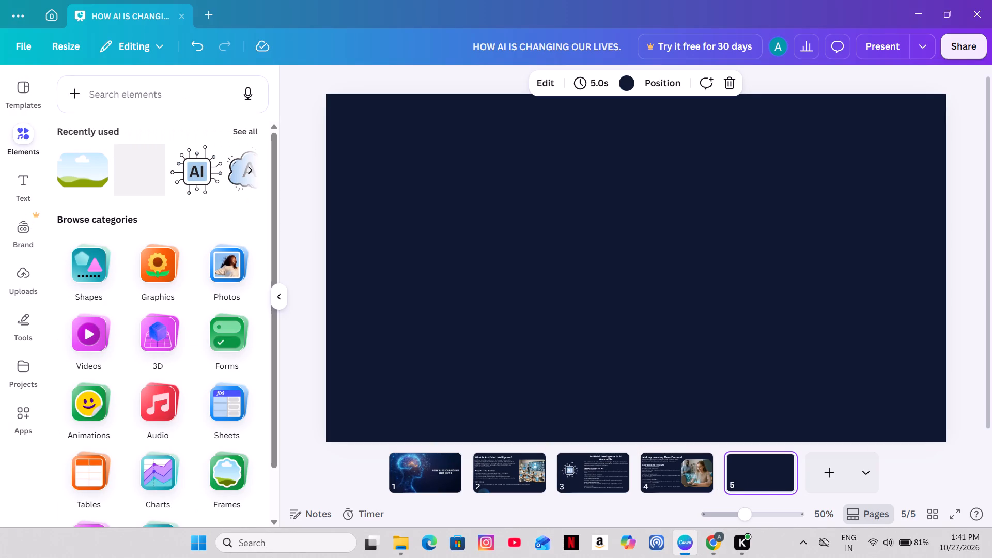
click(135, 92)
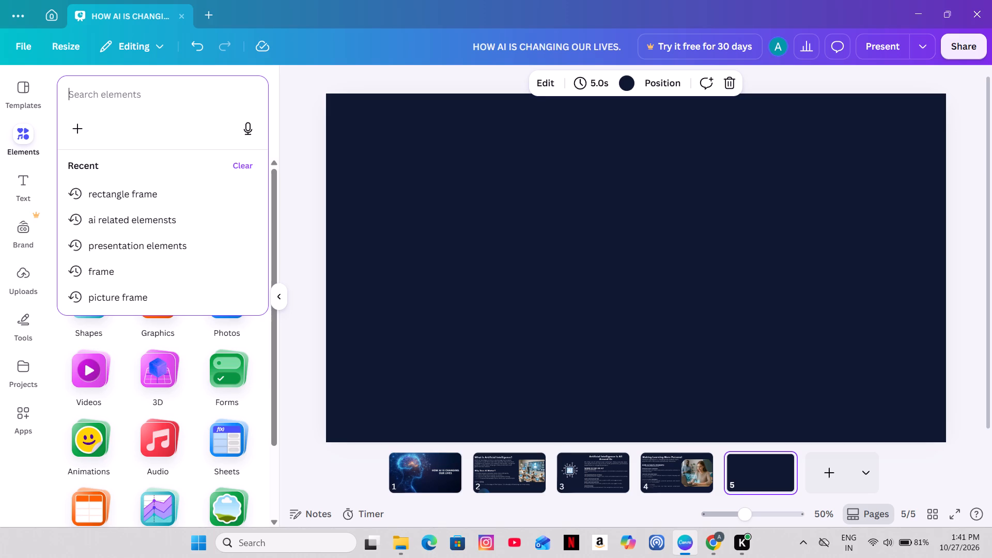
text(square)
key(space)
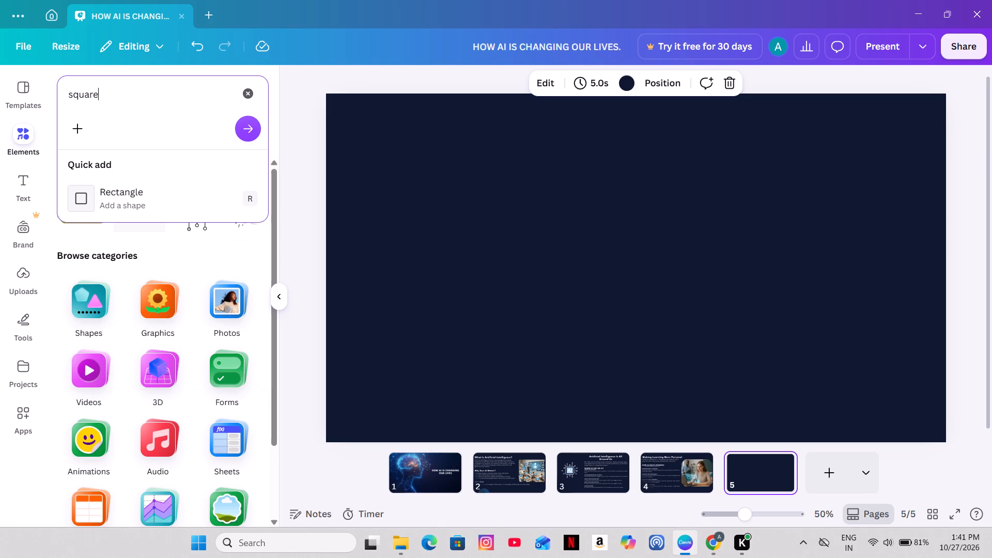
text(frame)
key(Return)
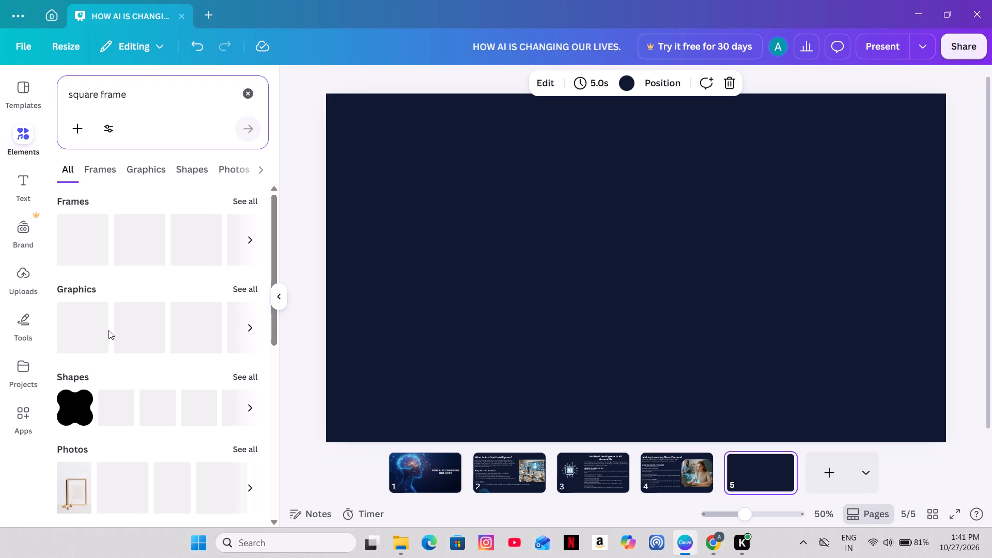
click(236, 201)
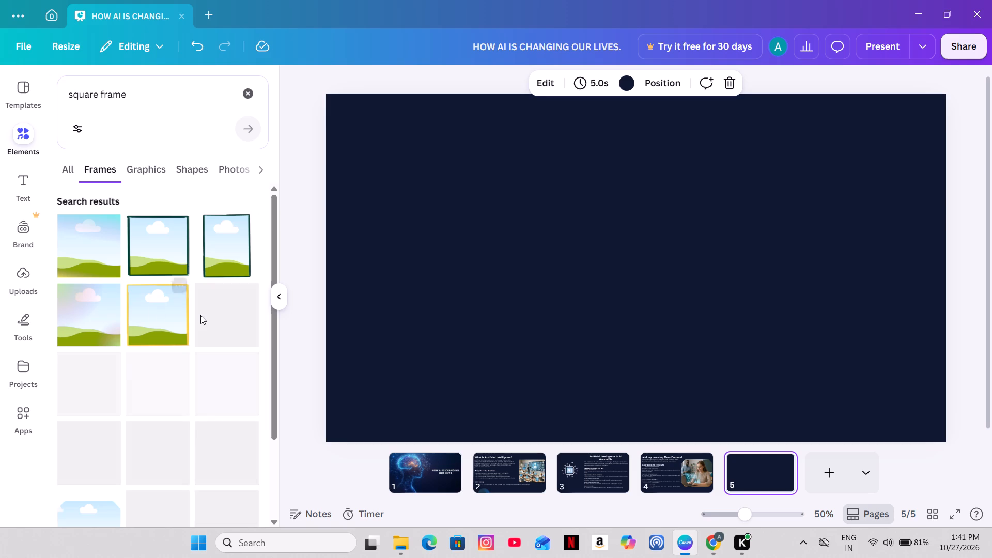
scroll(201, 315, down, 5)
scroll(201, 315, up, 7)
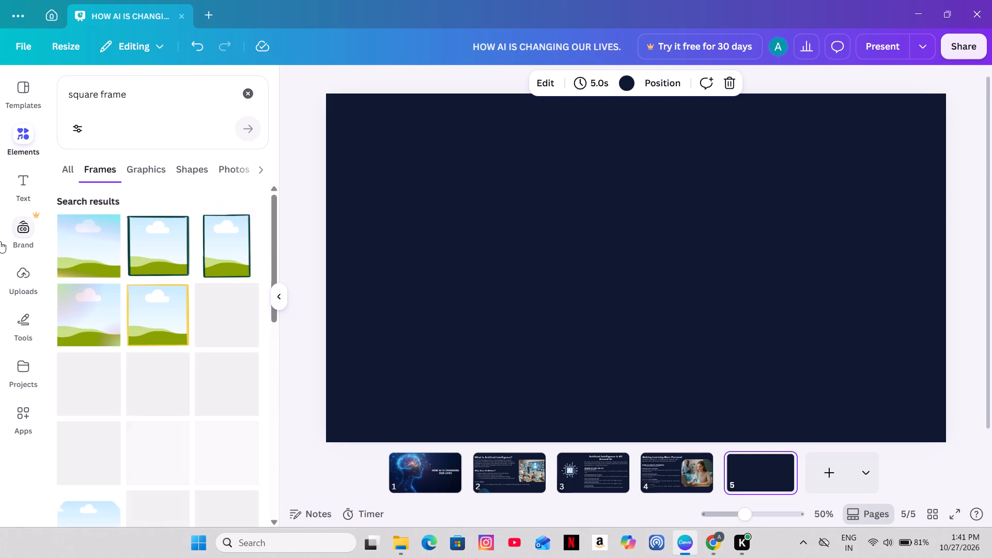
click(96, 250)
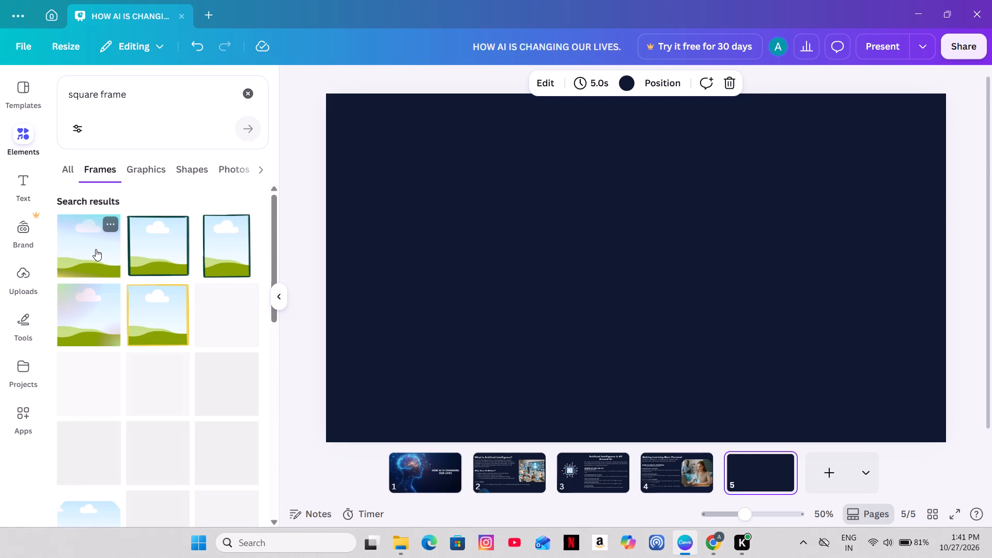
Place the square frame near the left edge of slide 5, at about mid-height.
drag(655, 264, 772, 252)
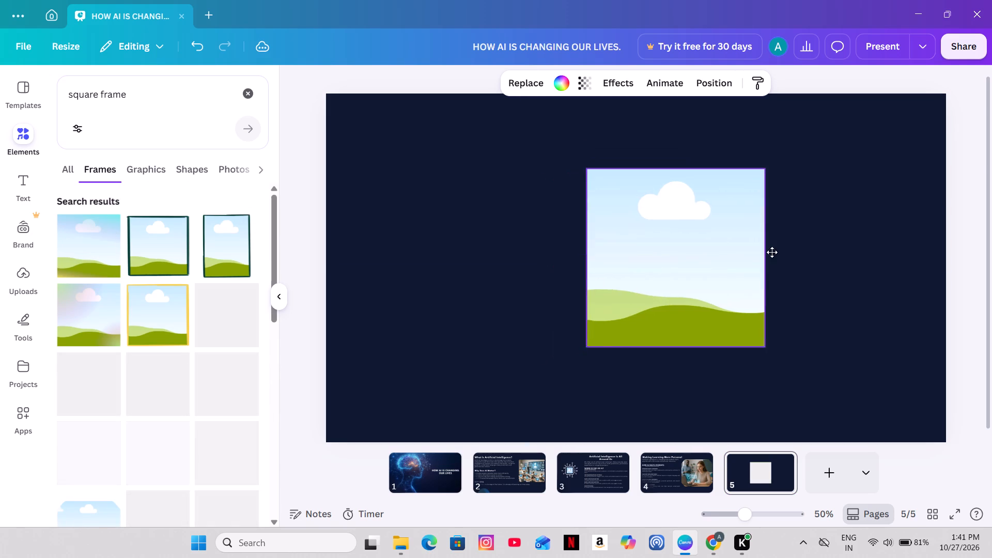
drag(772, 252, 863, 238)
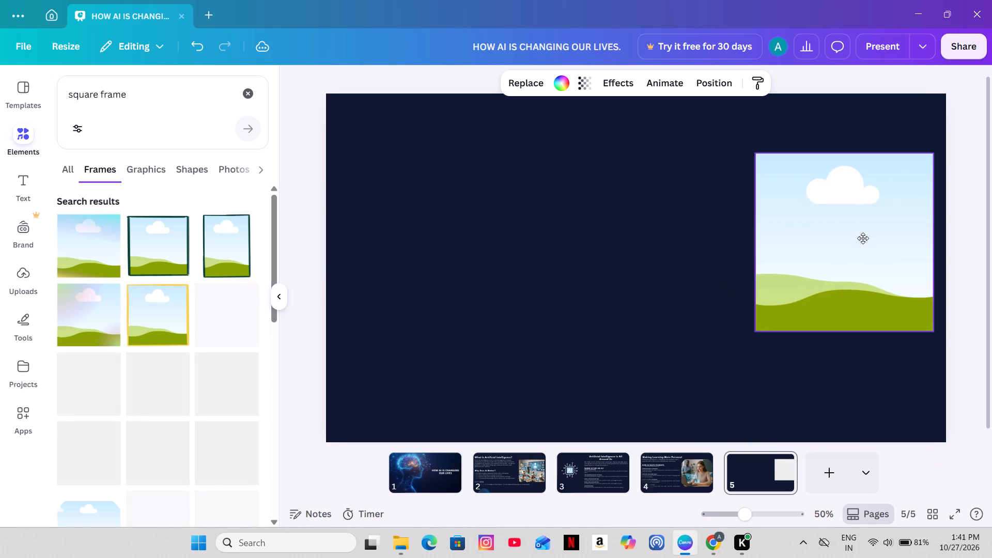
drag(863, 238, 840, 259)
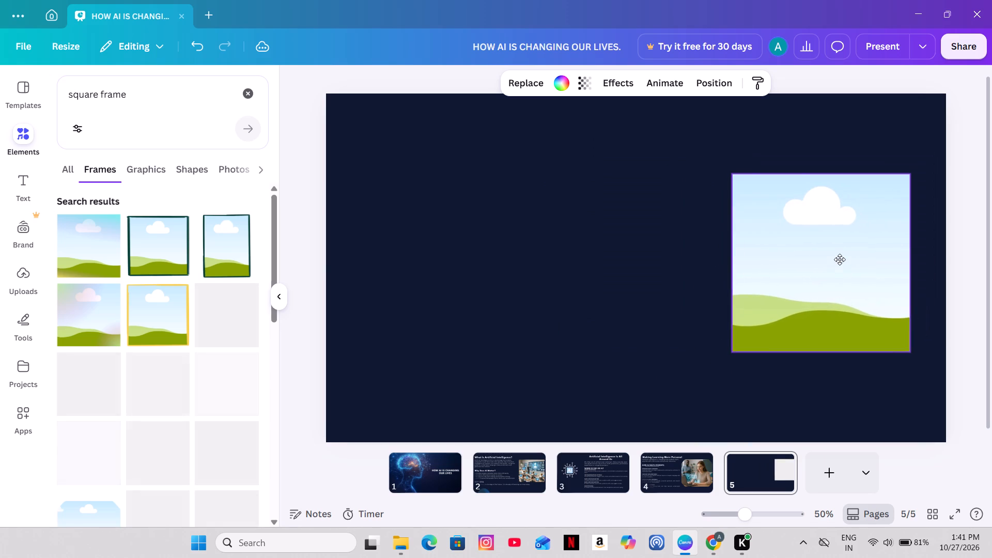
drag(840, 259, 448, 262)
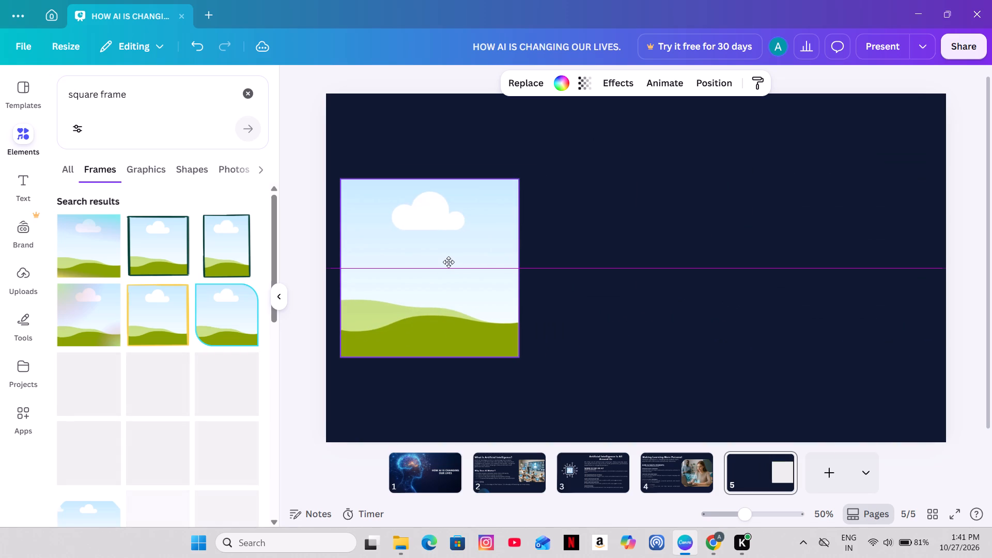
drag(448, 262, 448, 259)
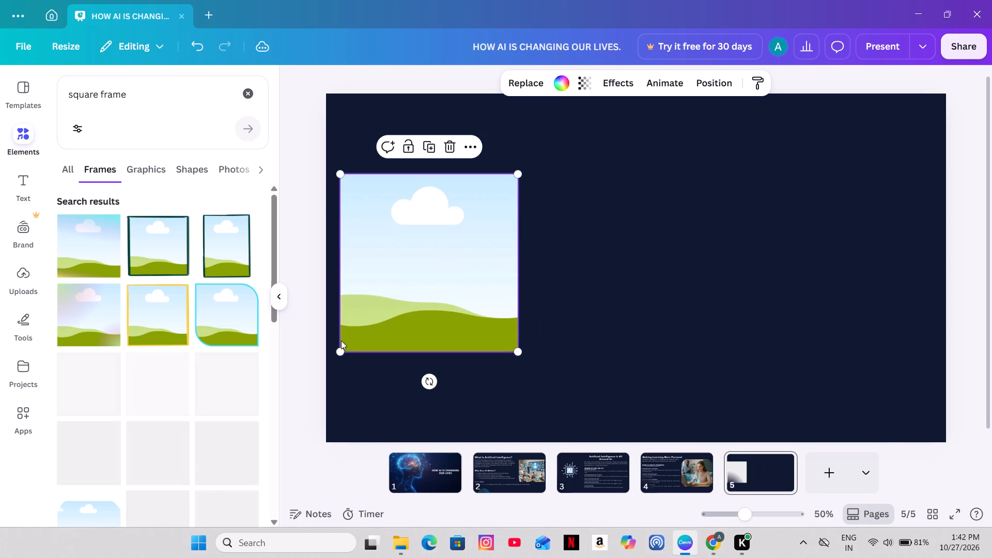
click(269, 397)
click(292, 383)
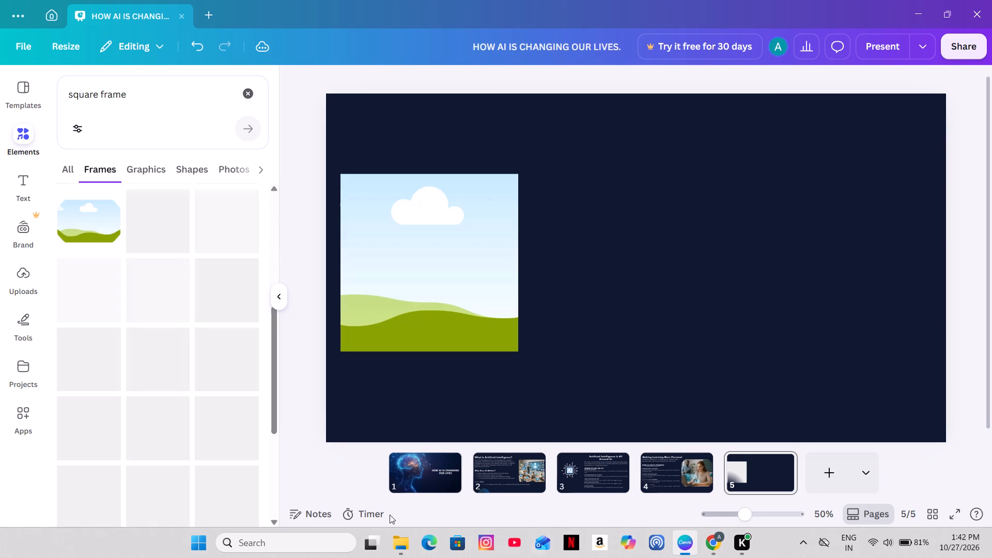
click(411, 547)
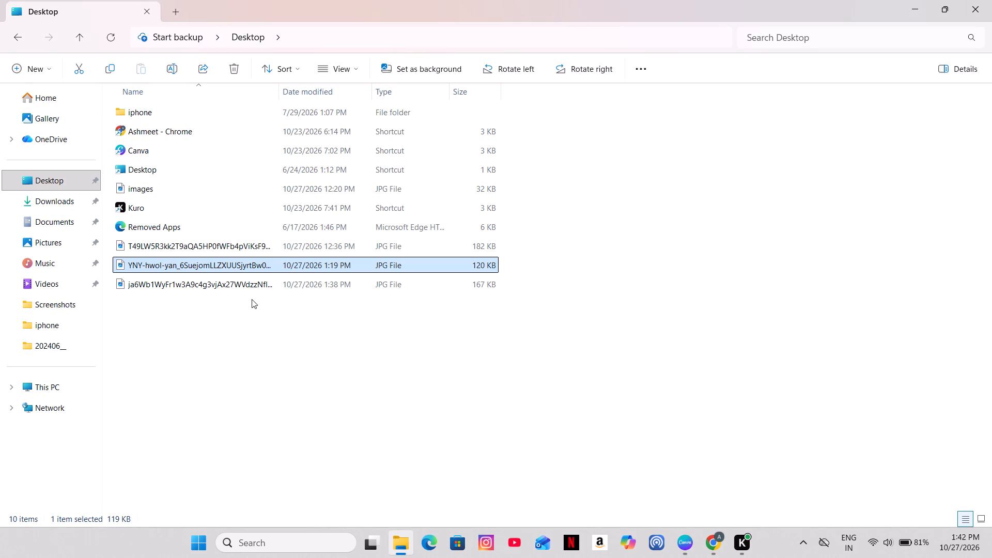
drag(249, 291, 717, 557)
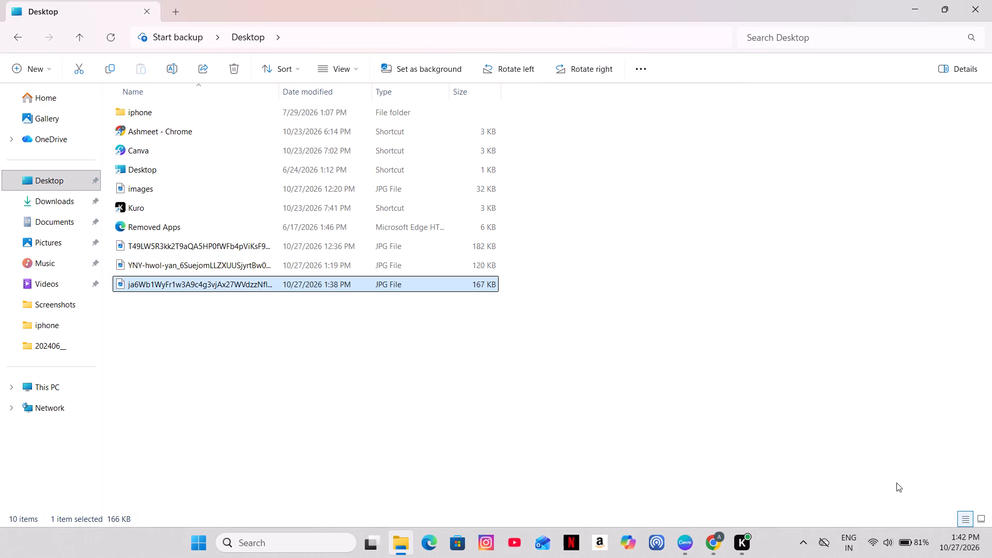
click(911, 486)
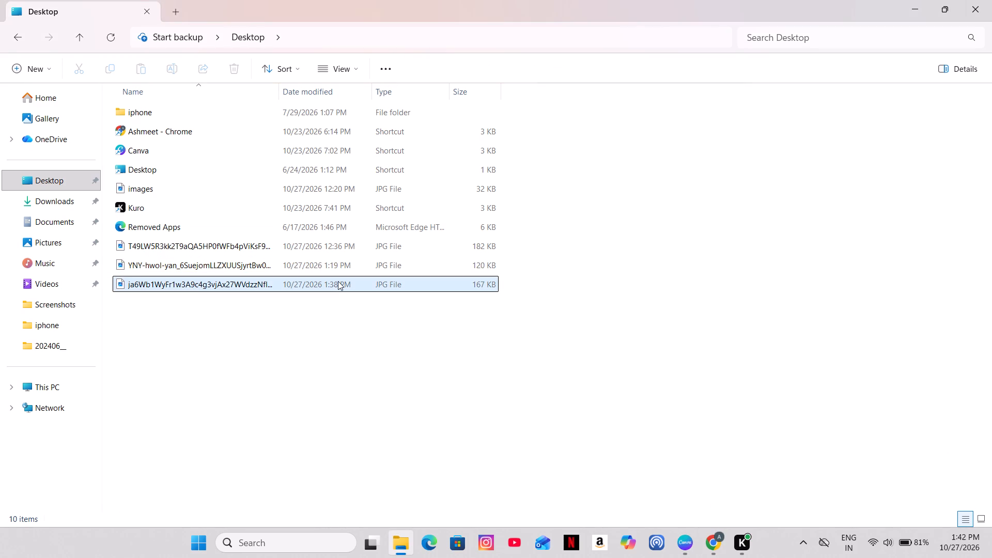
drag(338, 281, 689, 557)
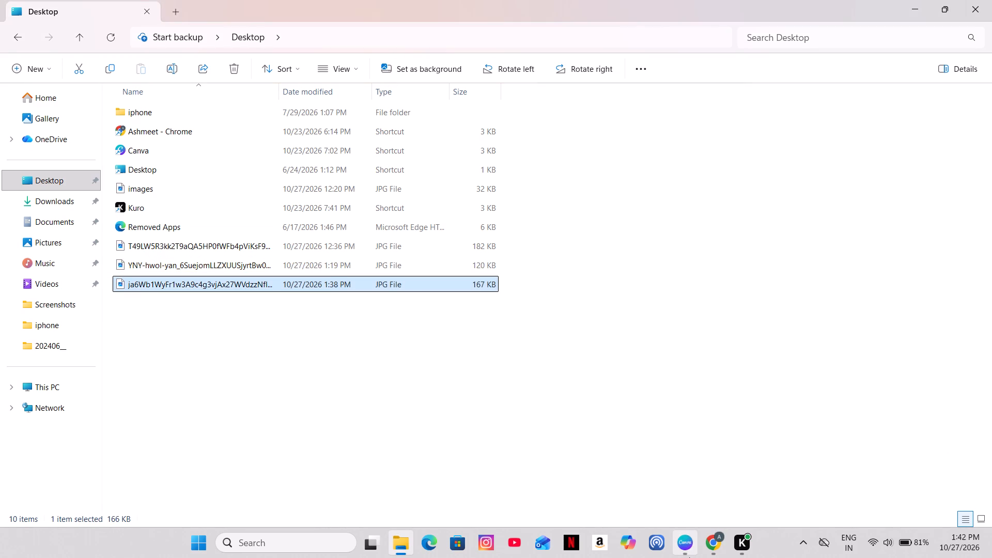
drag(689, 557, 409, 283)
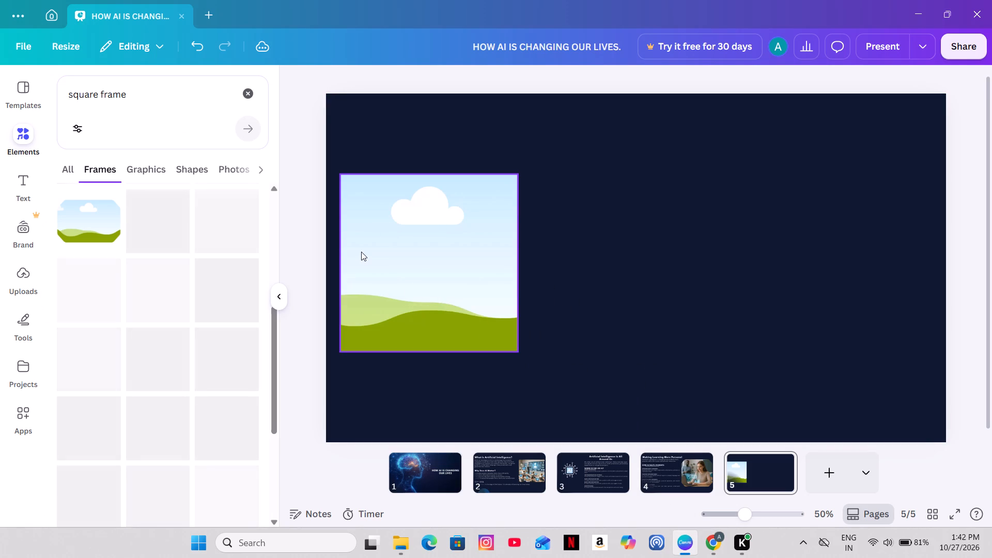
click(715, 538)
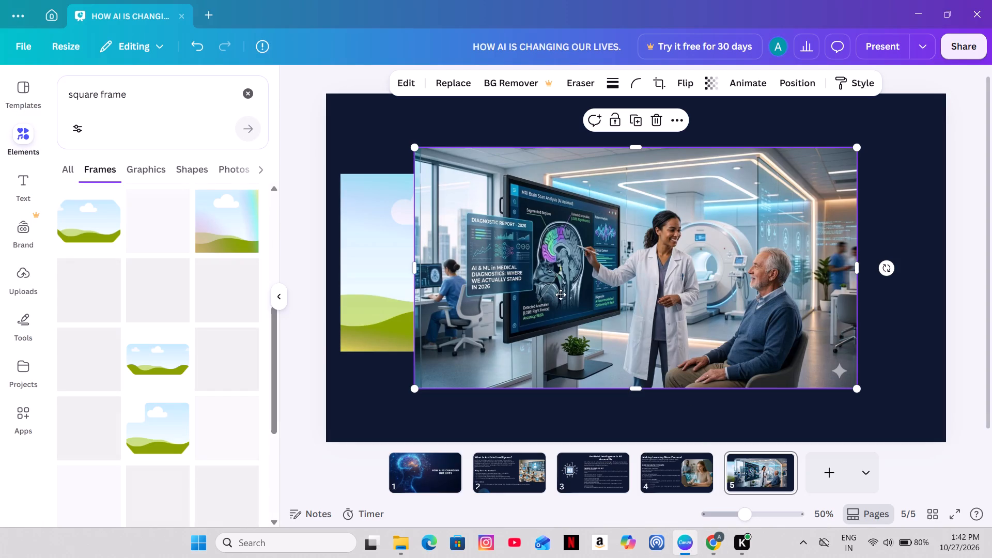
drag(561, 295, 410, 308)
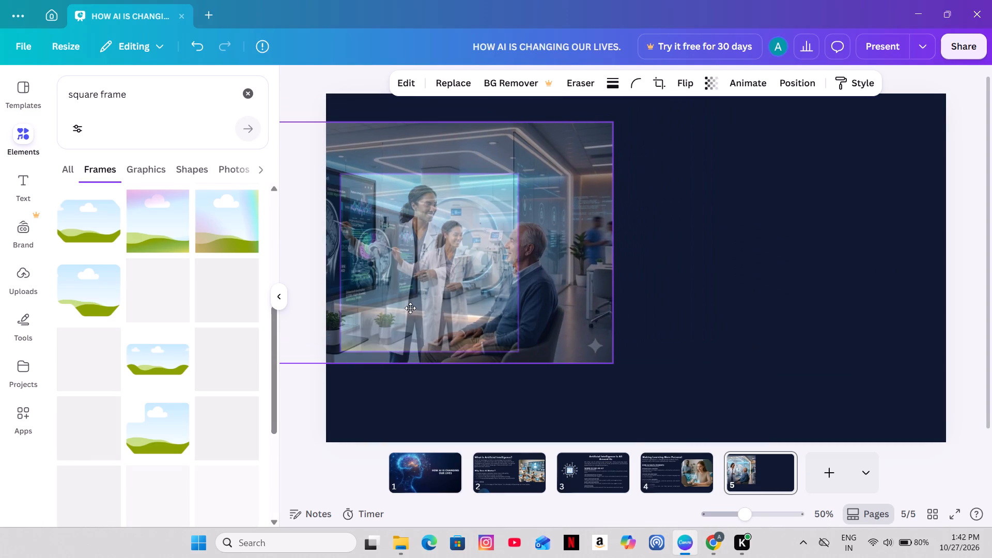
drag(410, 308, 423, 308)
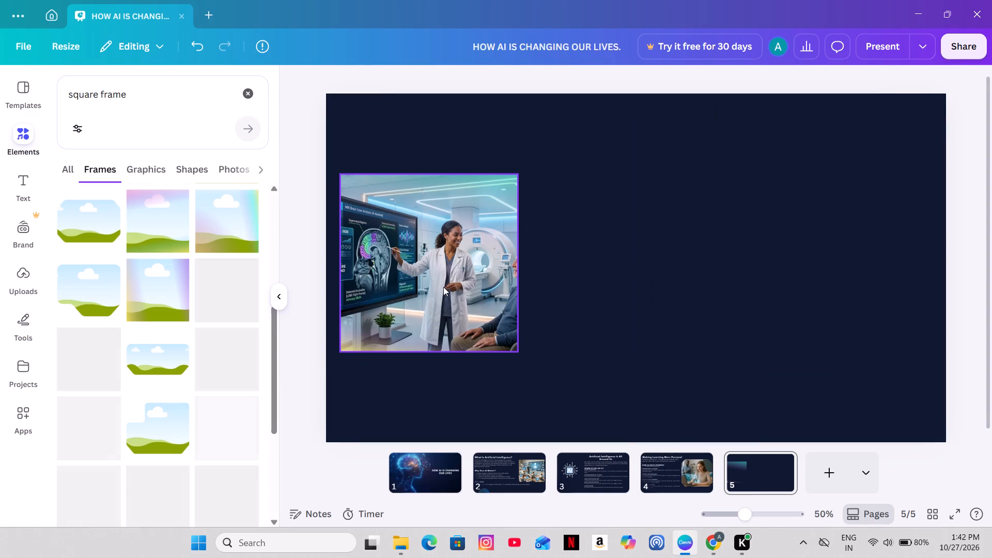
Shift the picture's crop inside the frame so that both the doctor and the seated patient are in view.
click(445, 285)
click(512, 259)
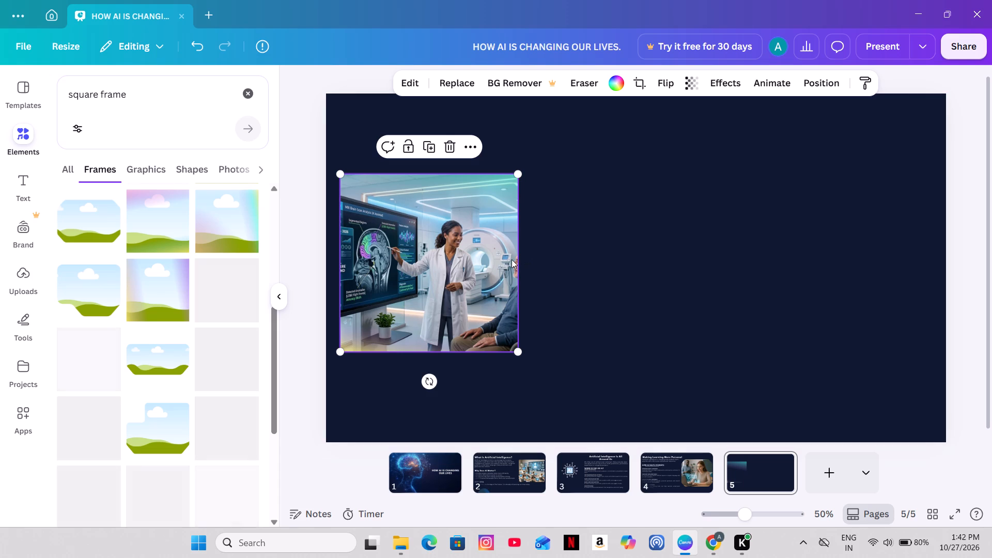
click(495, 284)
click(471, 278)
drag(454, 276, 485, 276)
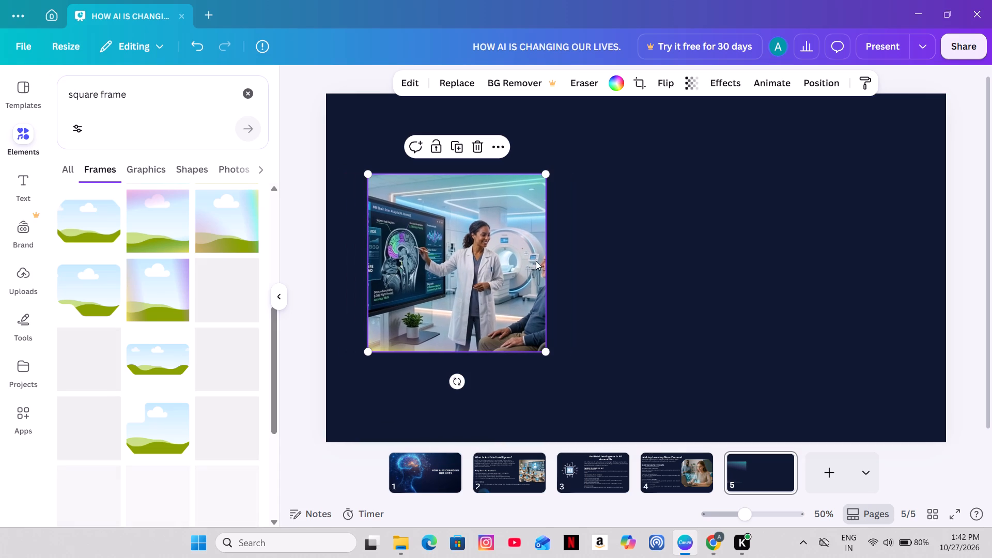
triple_click(543, 258)
double_click(544, 259)
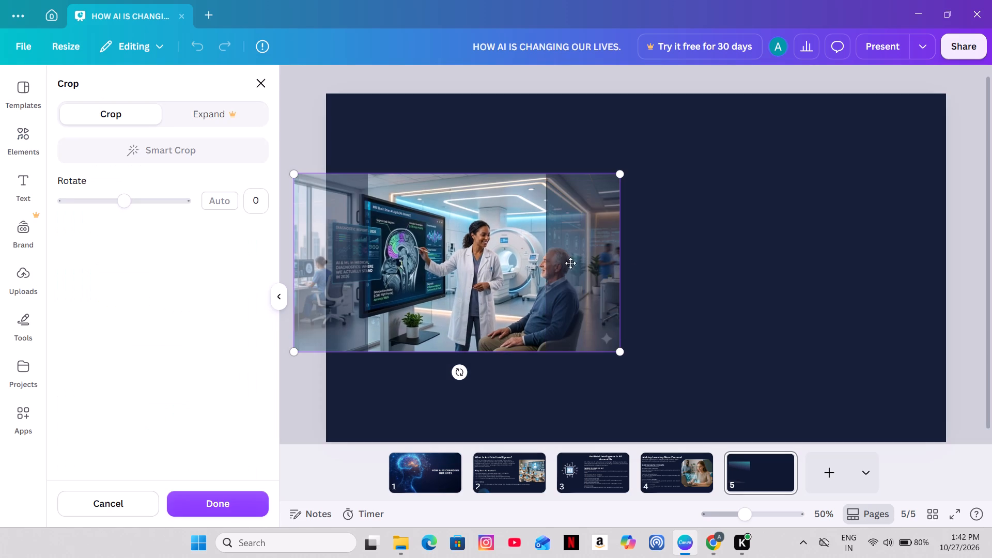
drag(592, 264, 569, 265)
drag(556, 259, 555, 255)
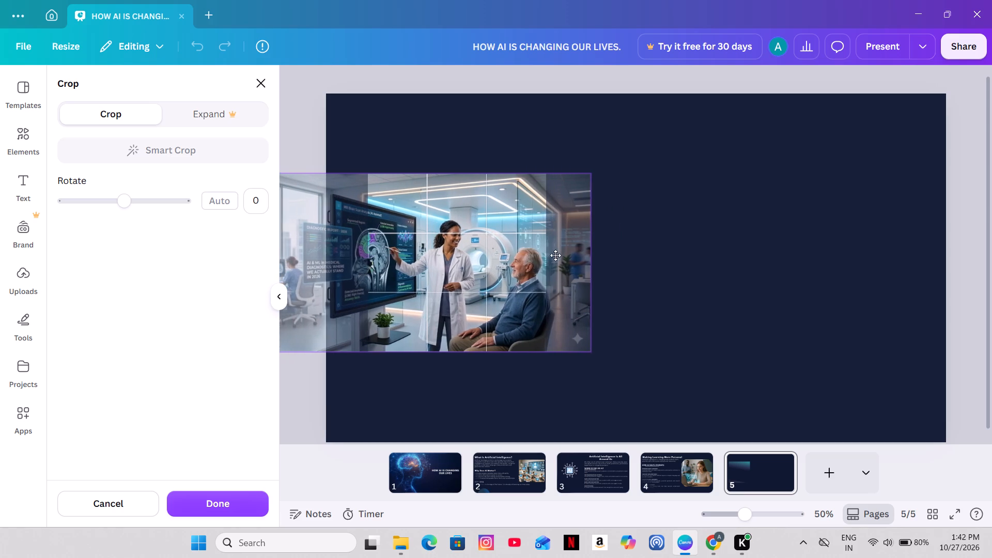
drag(555, 255, 553, 253)
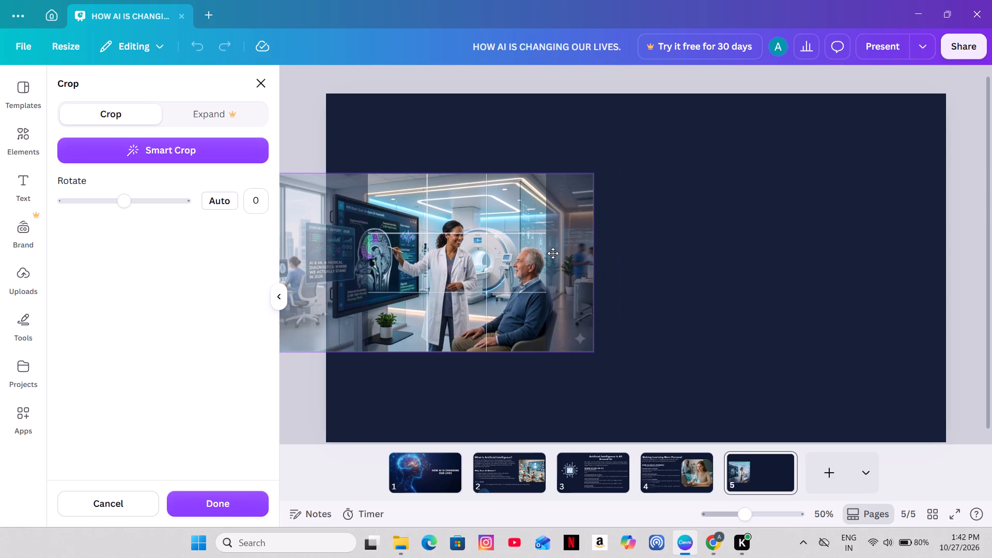
drag(553, 253, 553, 253)
drag(553, 253, 553, 253)
click(970, 207)
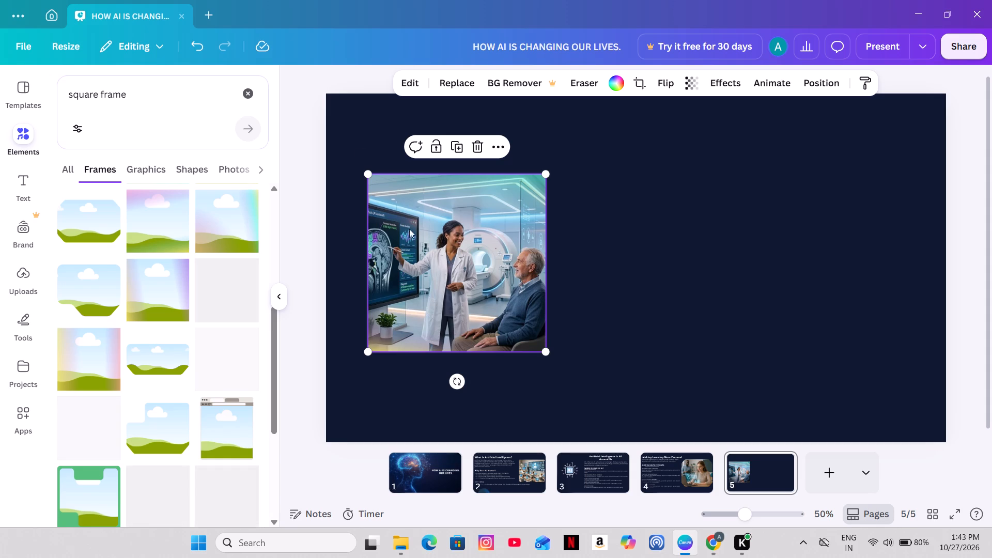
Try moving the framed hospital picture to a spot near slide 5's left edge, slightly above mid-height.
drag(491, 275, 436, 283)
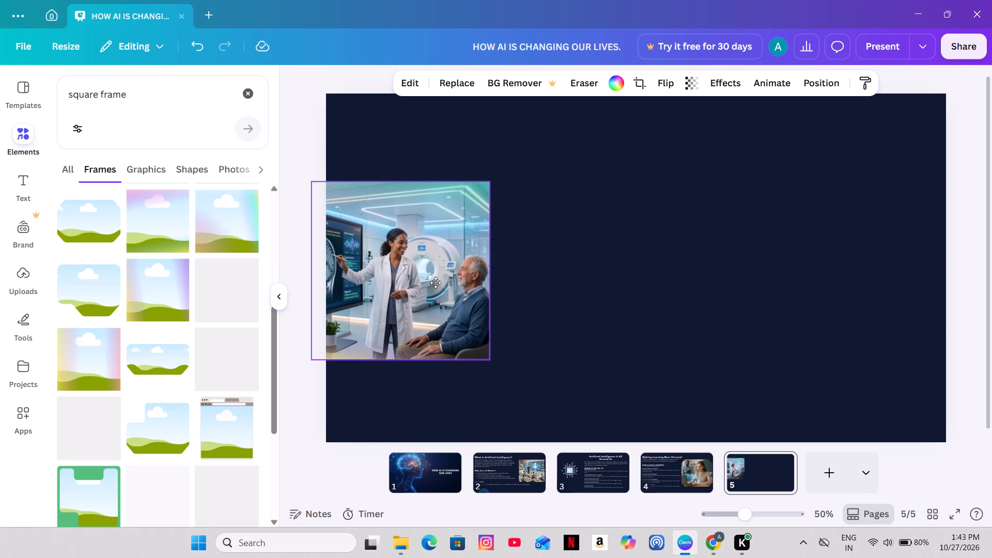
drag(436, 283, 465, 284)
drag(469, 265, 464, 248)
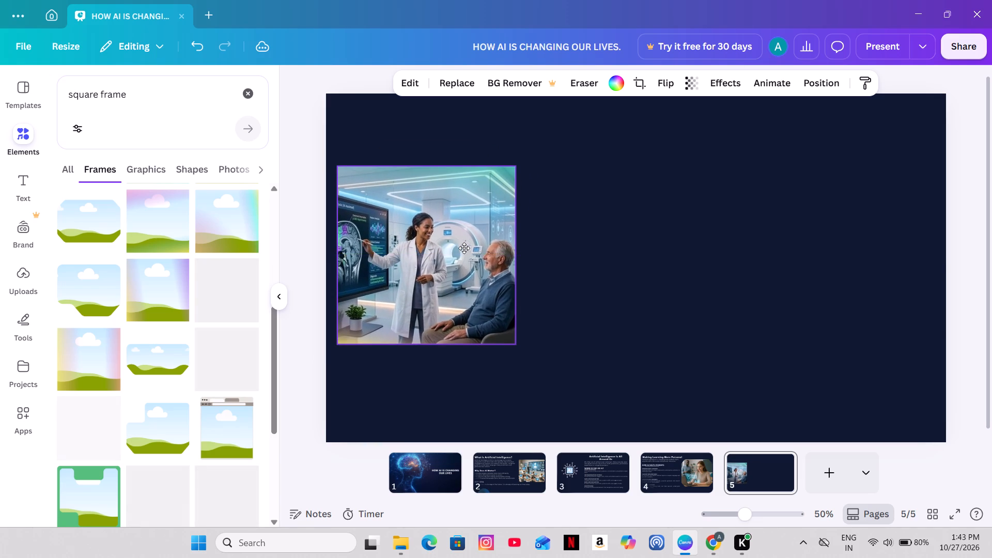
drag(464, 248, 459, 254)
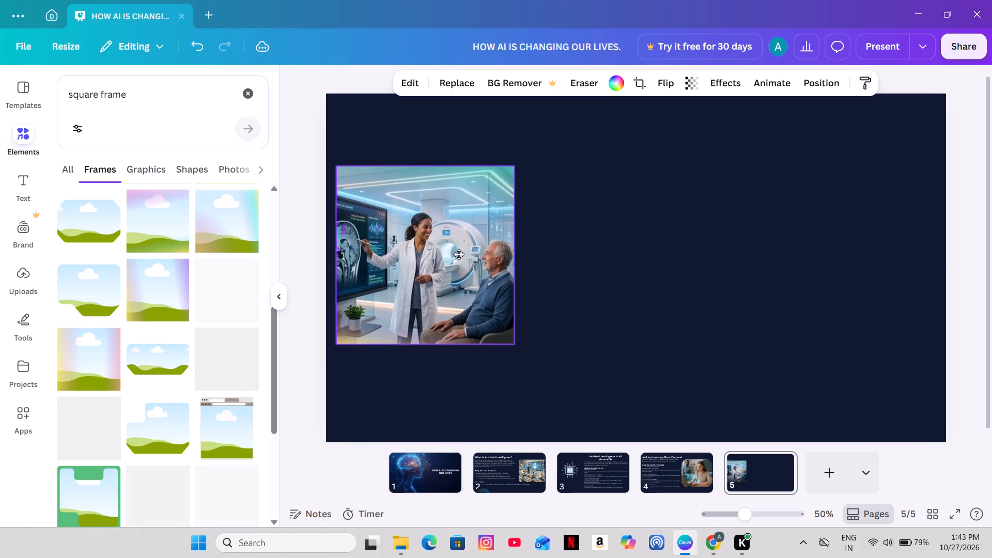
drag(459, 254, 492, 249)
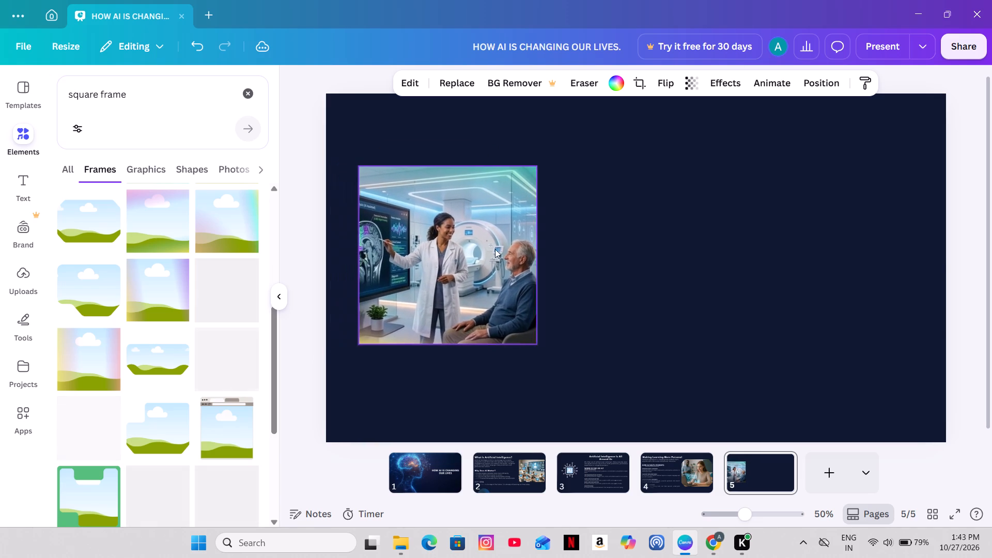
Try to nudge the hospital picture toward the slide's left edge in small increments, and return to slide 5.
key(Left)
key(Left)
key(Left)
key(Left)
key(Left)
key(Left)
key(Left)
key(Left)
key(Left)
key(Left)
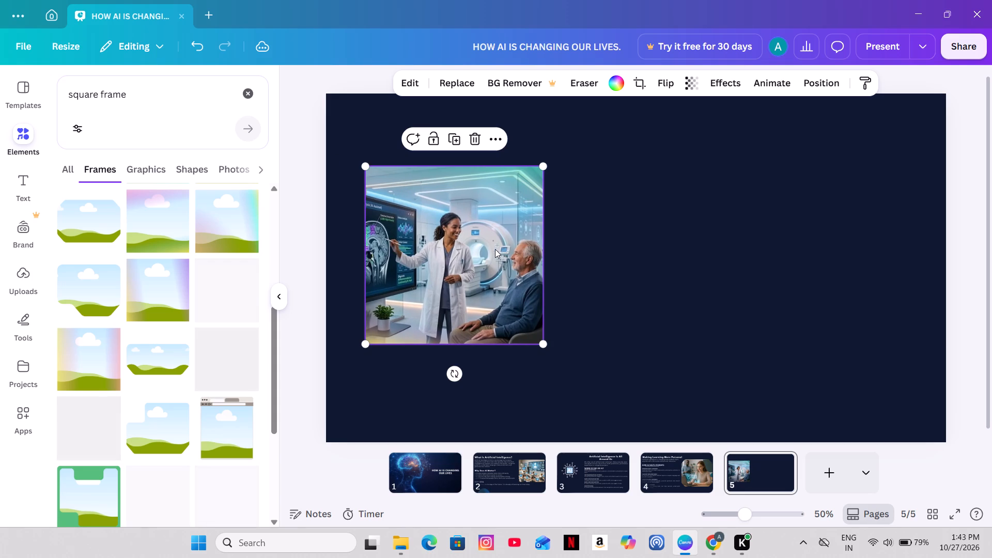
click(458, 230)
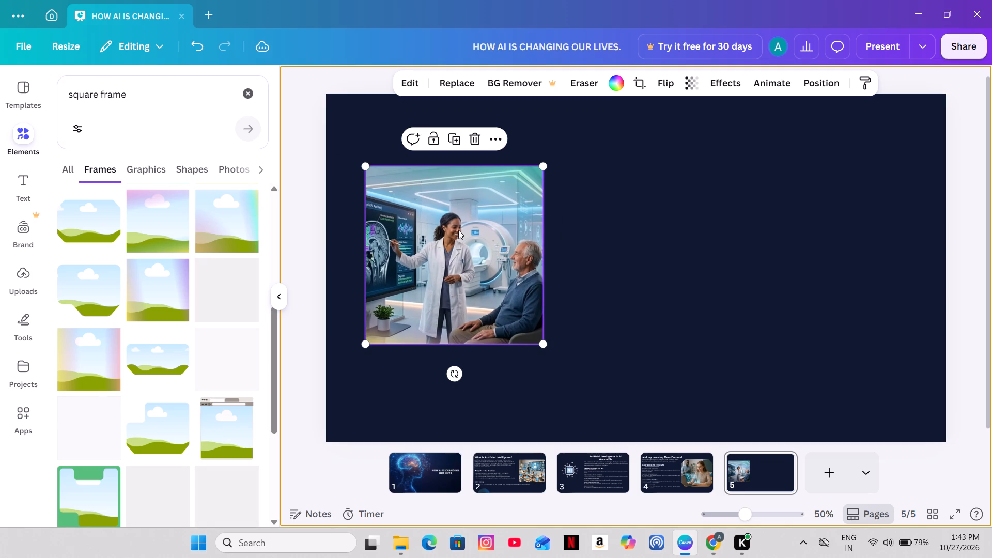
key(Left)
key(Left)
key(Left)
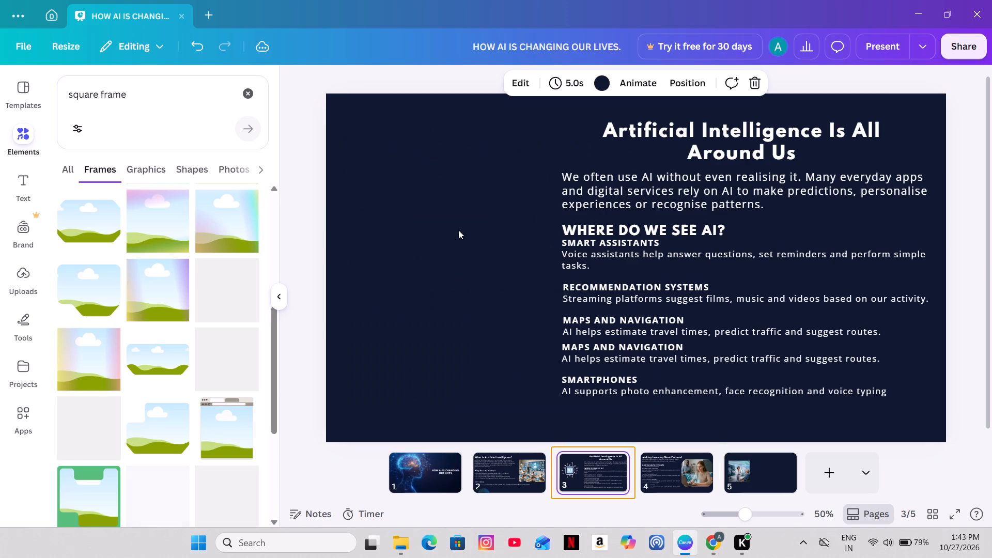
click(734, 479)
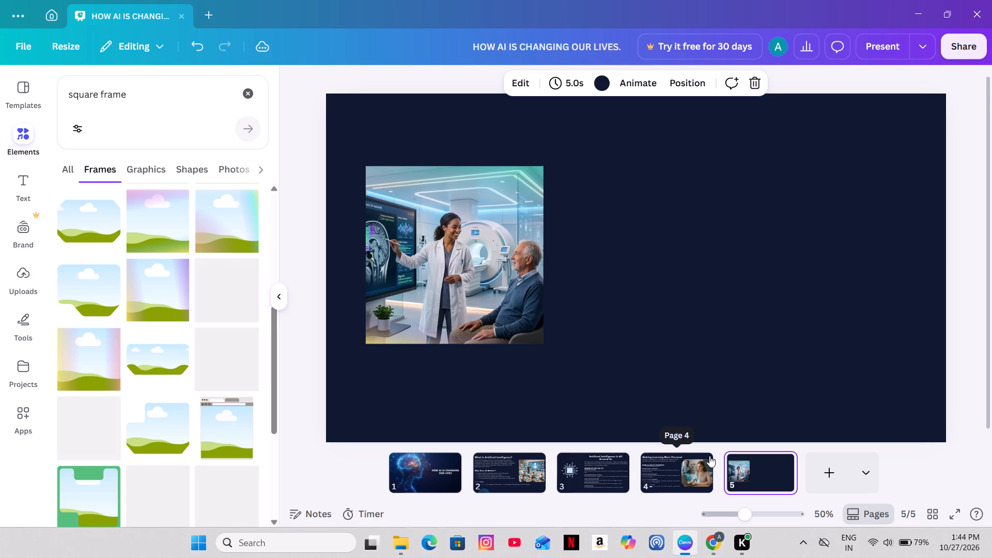
Place the framed hospital picture close to slide 5's left edge, vertically centred on the slide, and deselect it.
drag(493, 278, 489, 261)
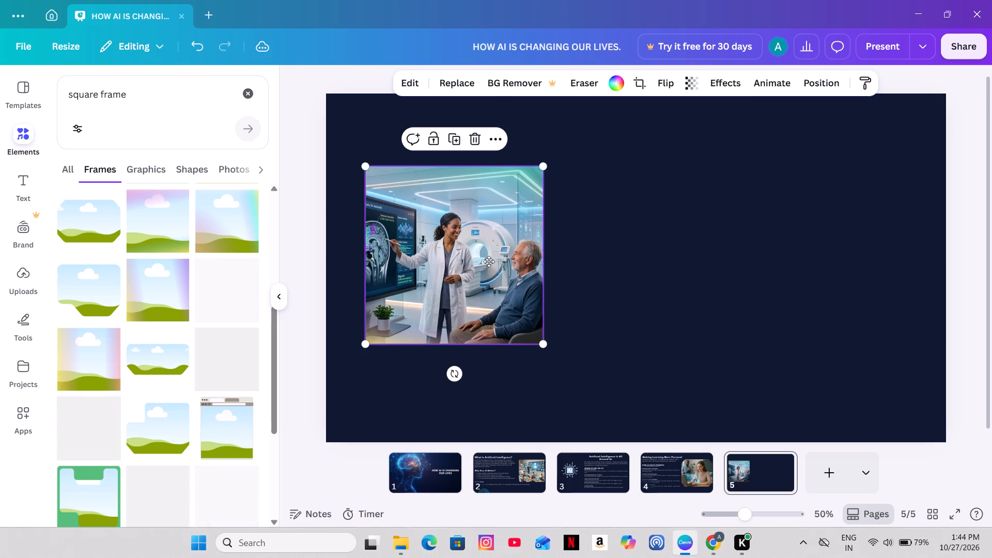
drag(489, 261, 452, 287)
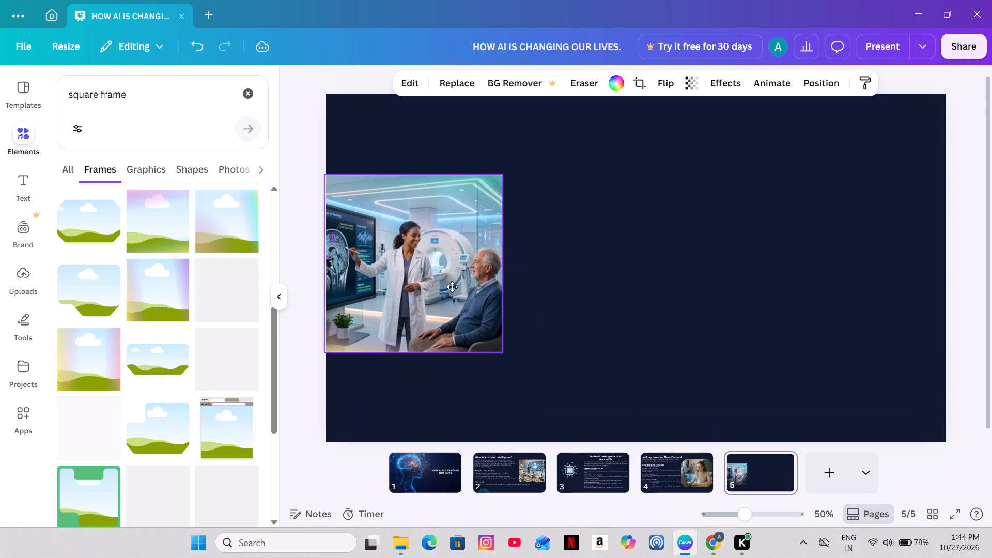
drag(452, 287, 472, 287)
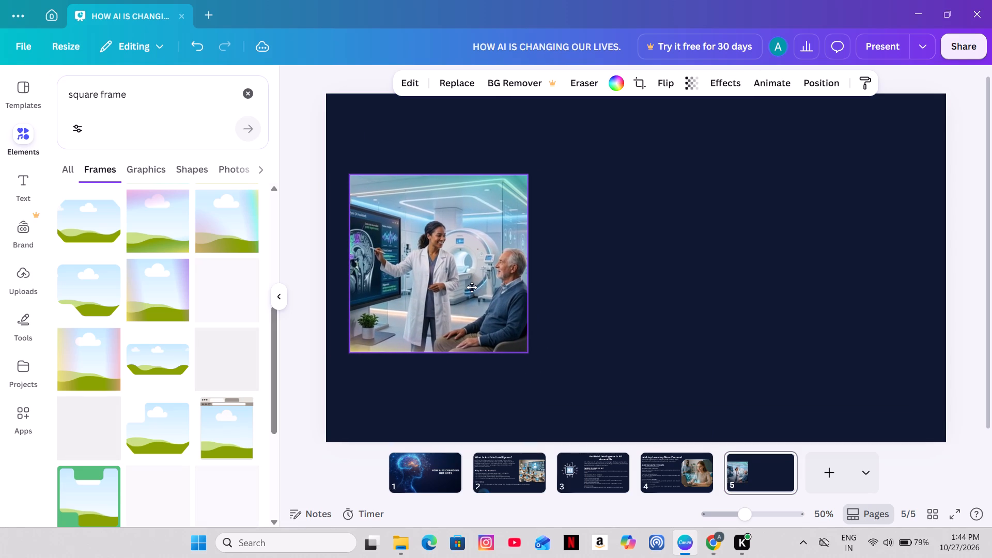
drag(472, 287, 470, 288)
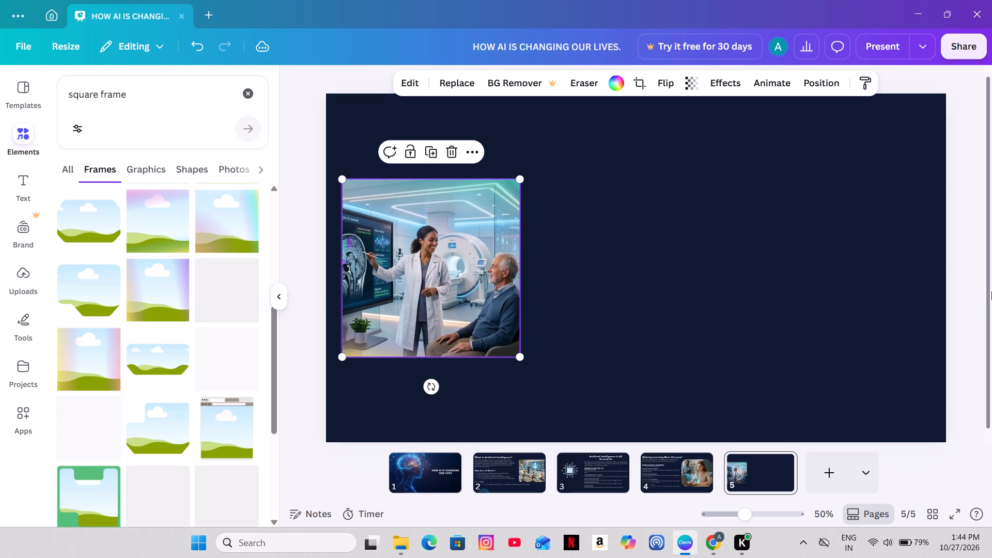
click(975, 290)
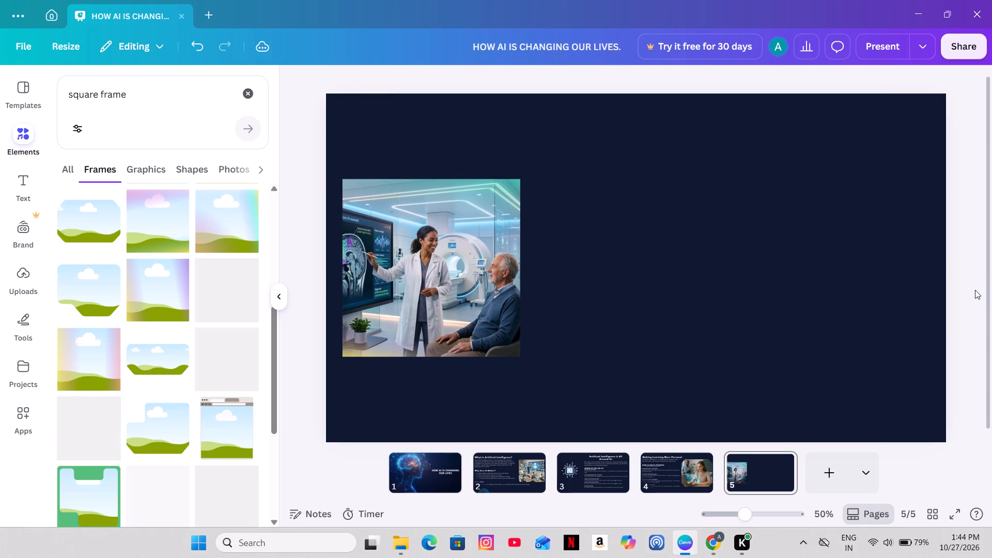
click(714, 544)
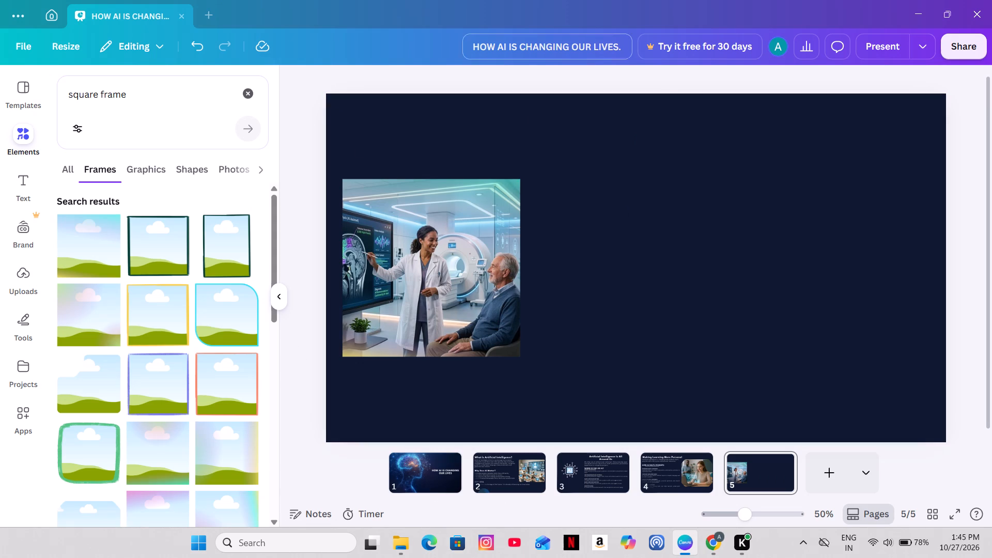
click(22, 181)
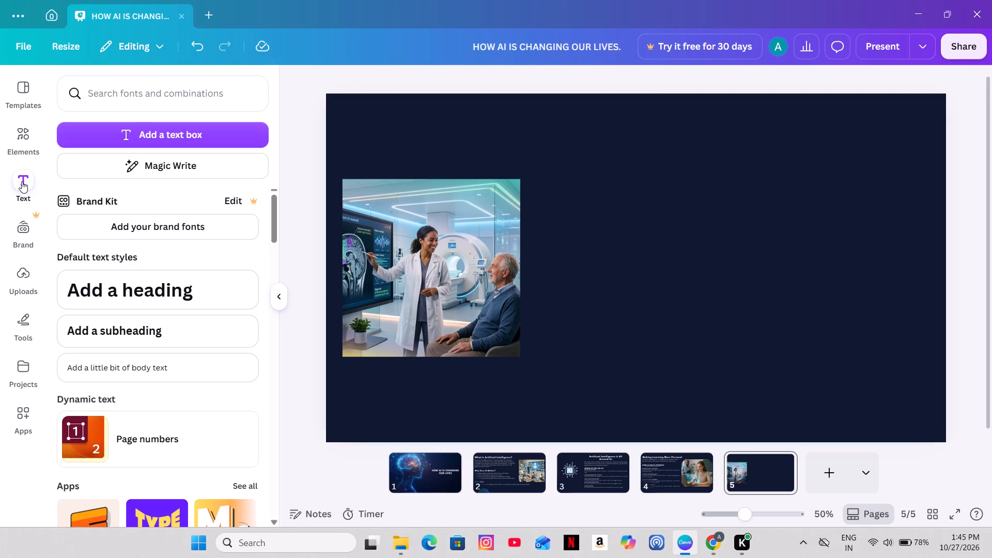
click(164, 129)
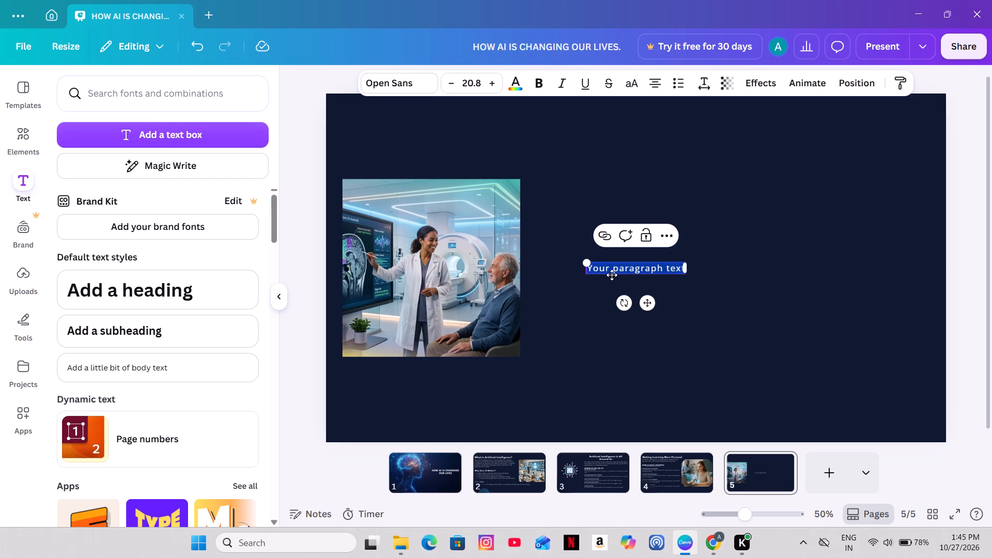
key(ctrl+v)
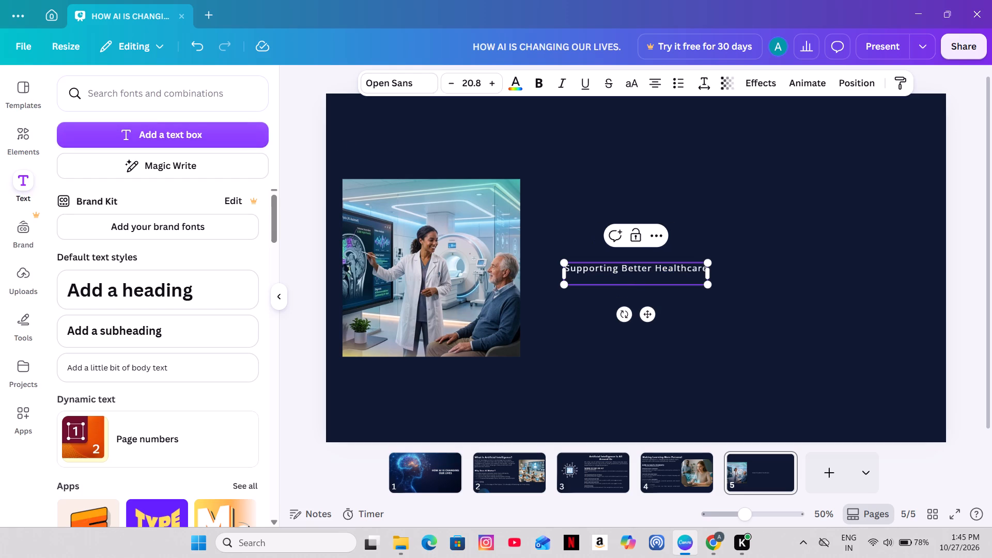
key(ctrl+v)
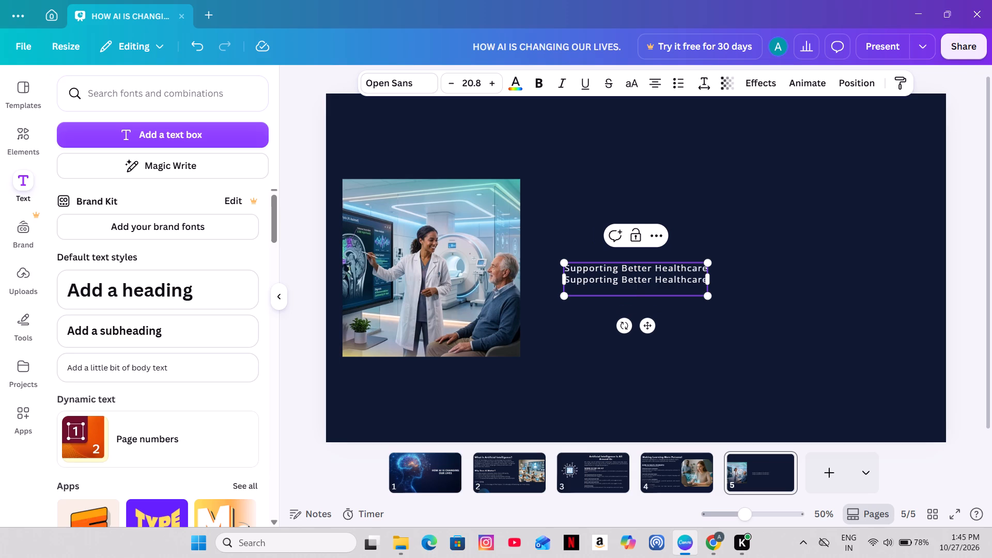
key(ctrl+z)
Set the font of the whole "Supporting Better Healthcare" heading to League Spartan.
key(ctrl+a)
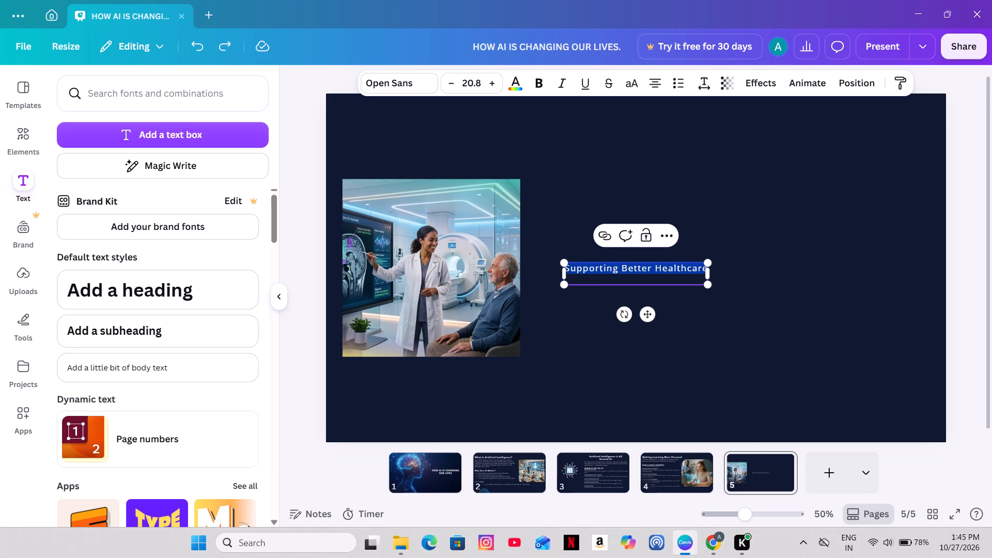
click(397, 73)
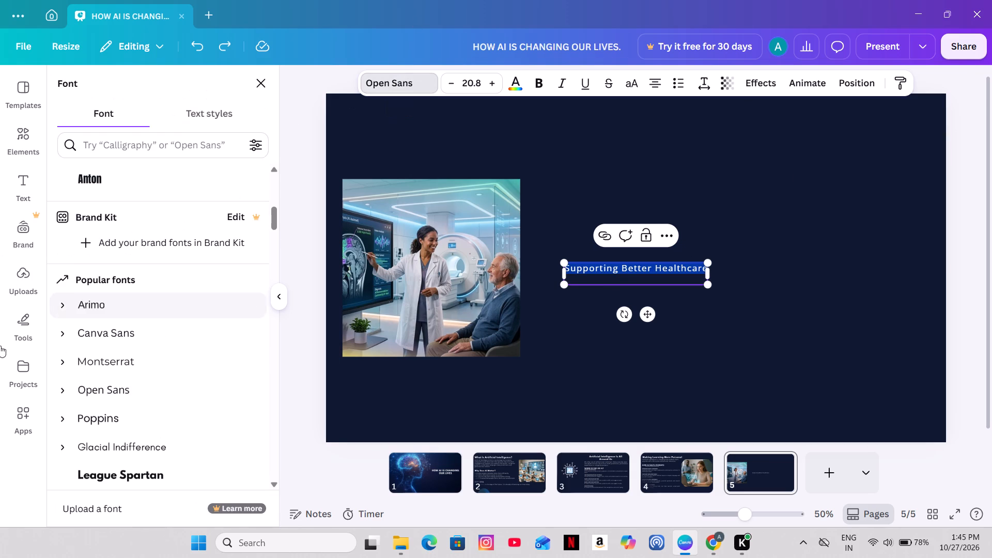
click(162, 474)
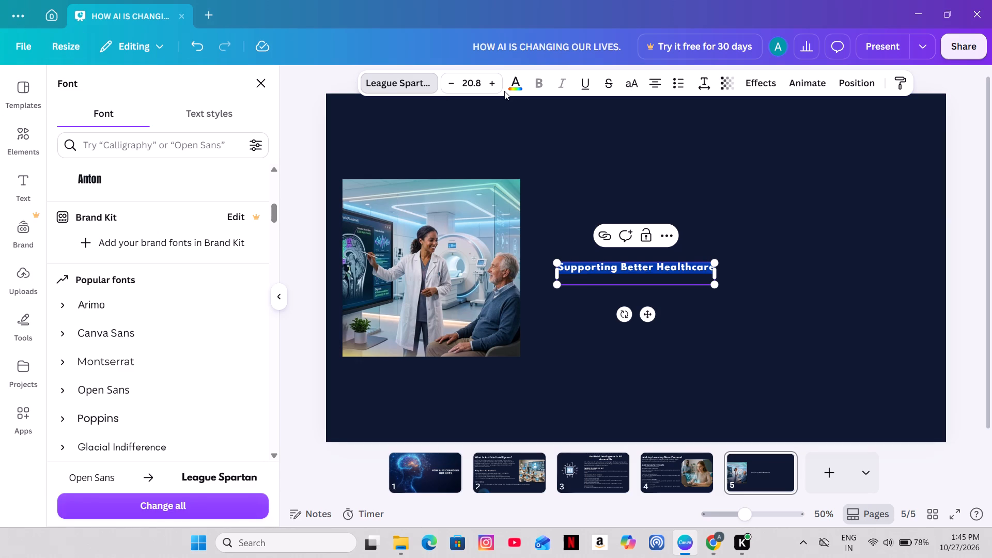
Set the font size of the "Supporting Better Healthcare" heading to 40.8.
triple_click(494, 82)
double_click(494, 82)
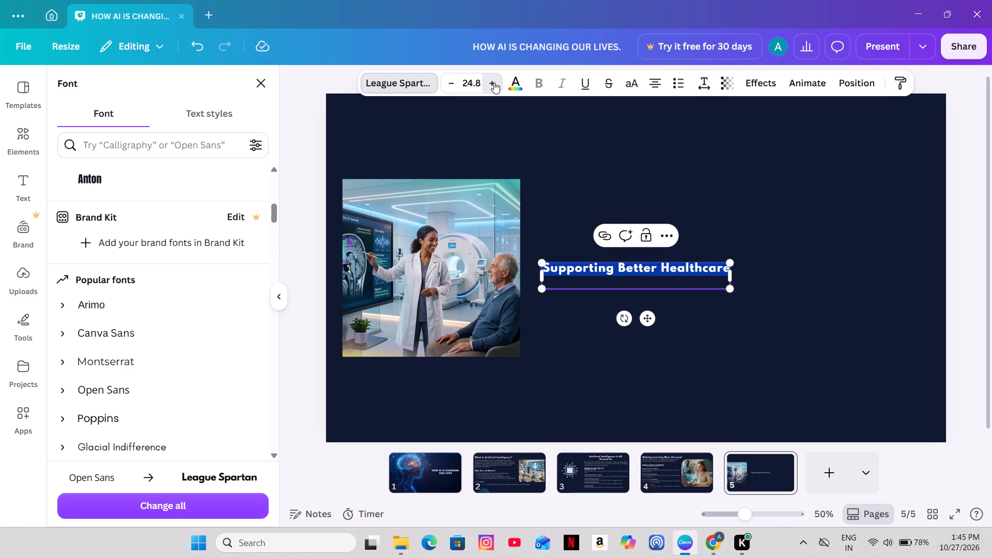
triple_click(494, 82)
triple_click(494, 82)
triple_click(494, 82)
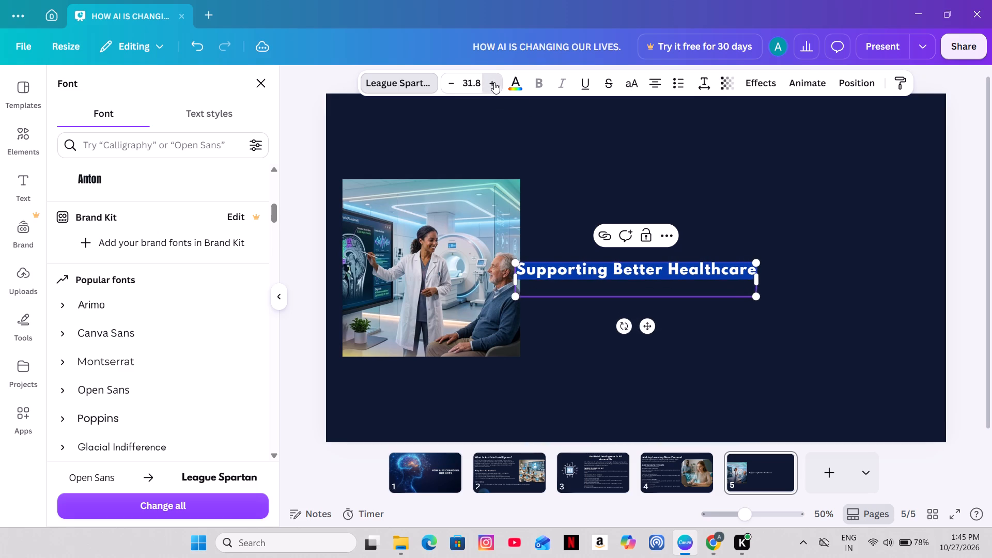
triple_click(494, 82)
triple_click(494, 82)
double_click(494, 82)
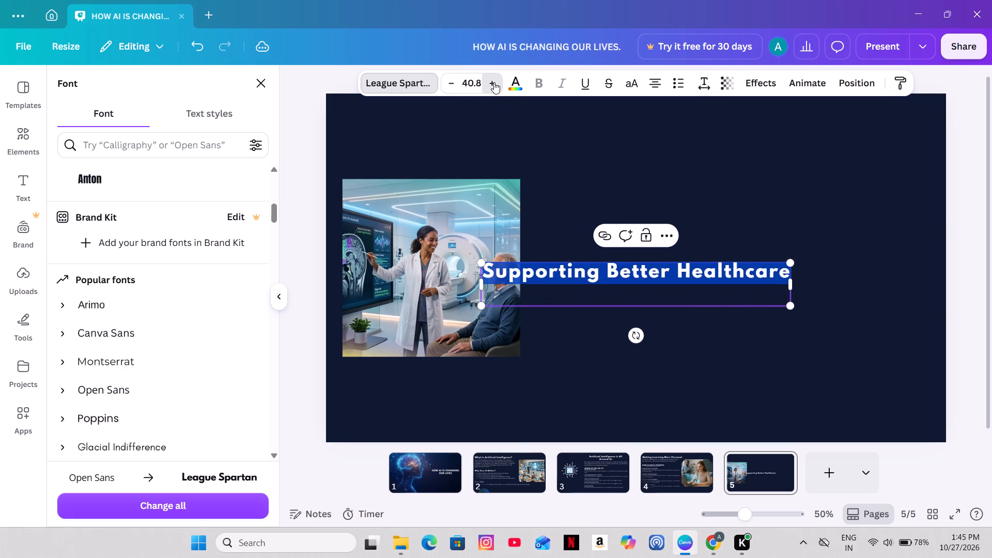
double_click(443, 76)
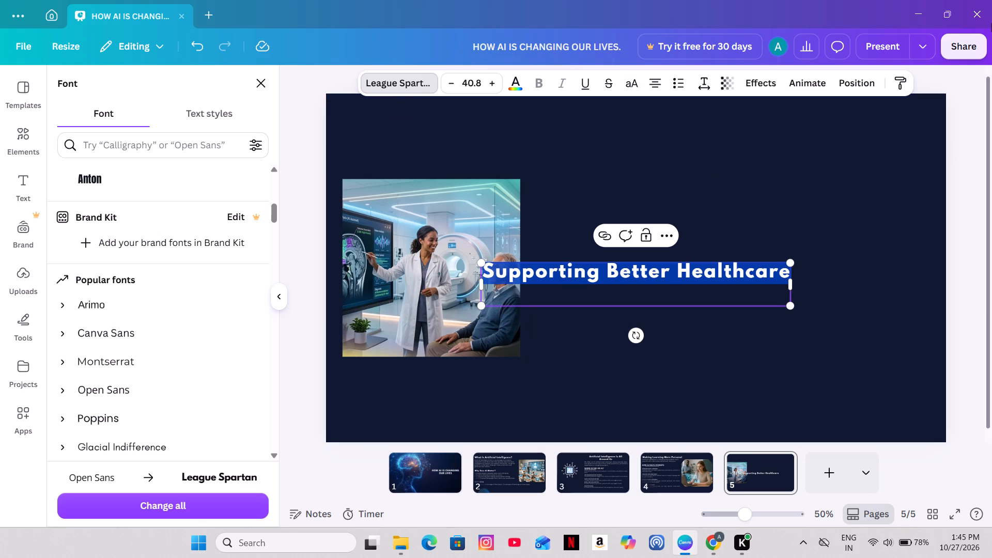
click(980, 134)
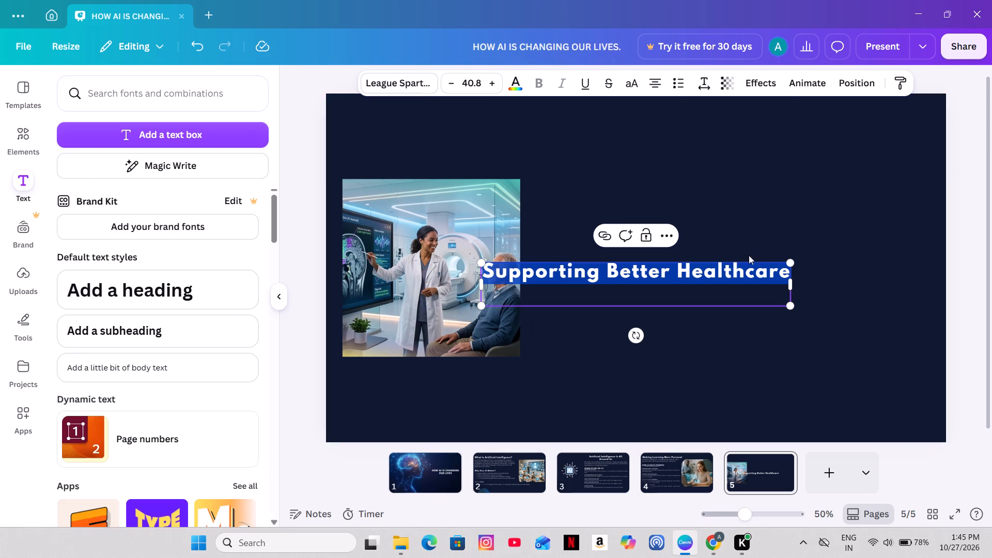
click(985, 164)
click(970, 125)
Move the "Supporting Better Healthcare" heading to the top of slide 5, in the empty area right of the hospital picture.
drag(653, 293, 685, 273)
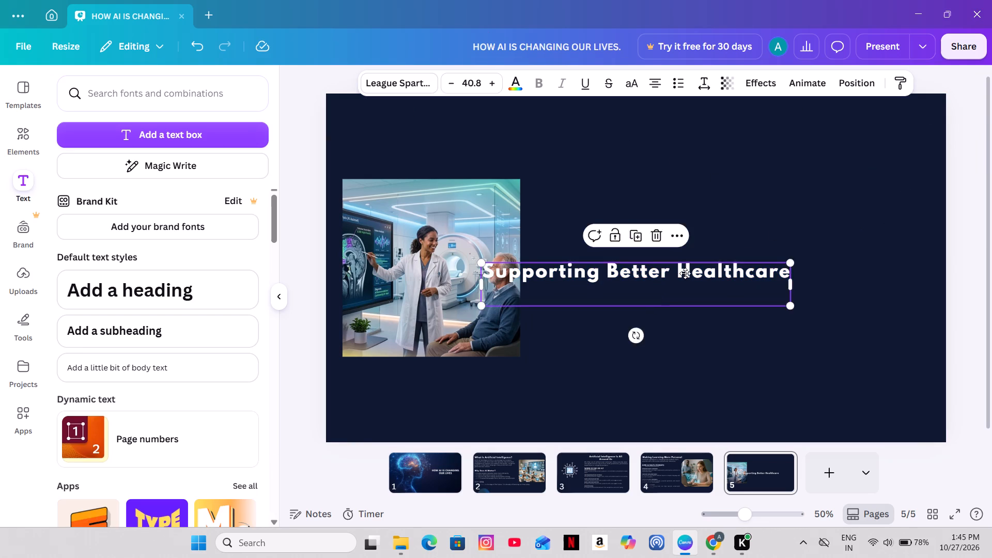
drag(685, 273, 751, 143)
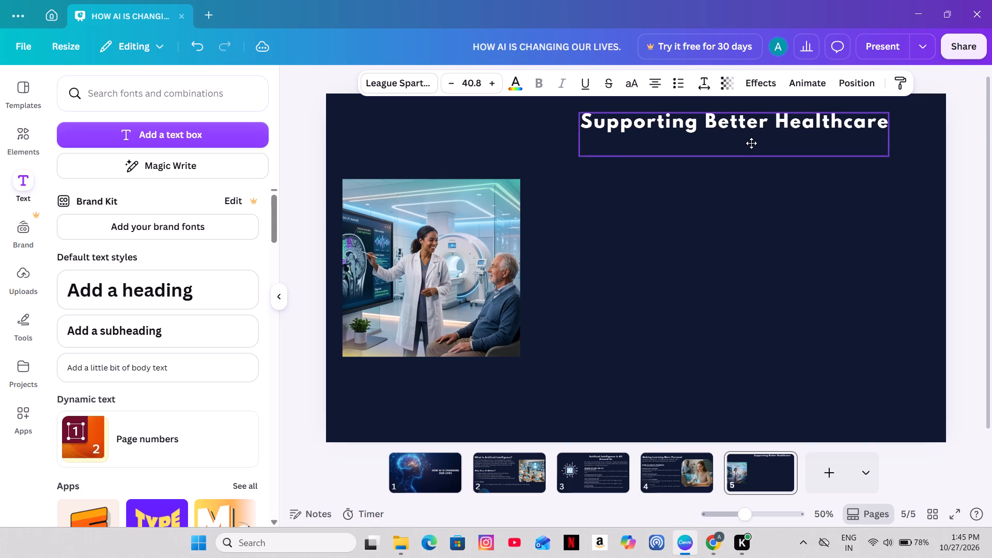
drag(751, 143, 752, 146)
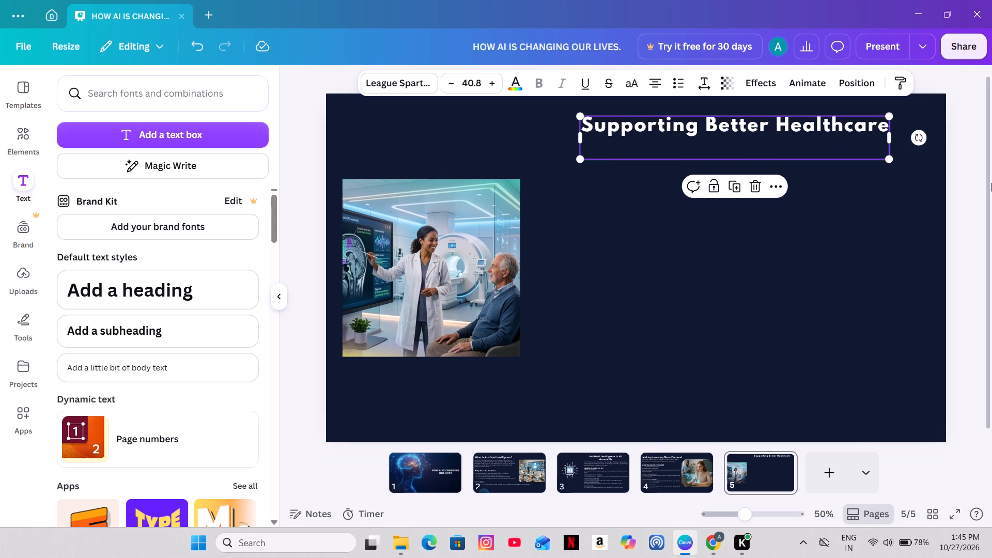
click(955, 193)
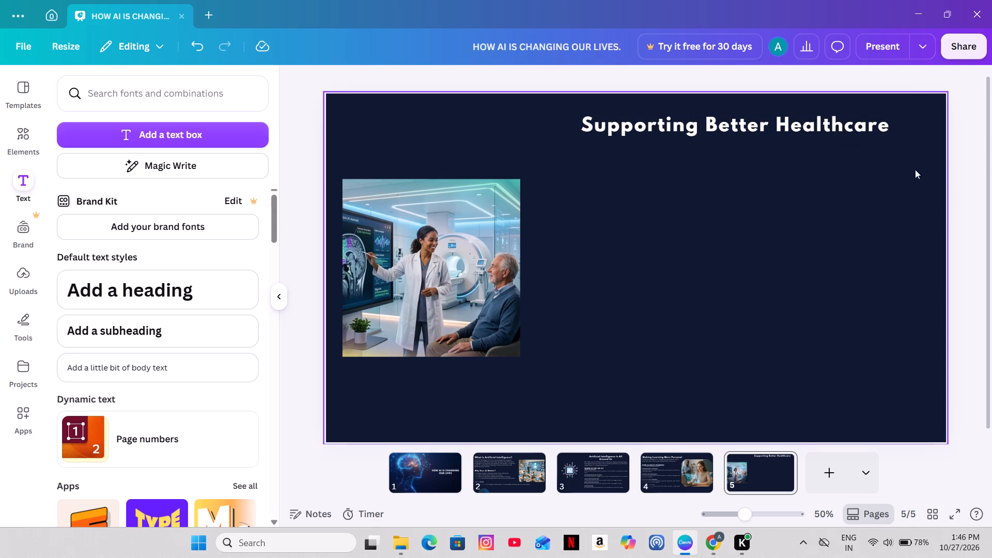
Nudge the "Supporting Better Healthcare" heading a few small increments to the right and one up, and deselect it.
click(702, 128)
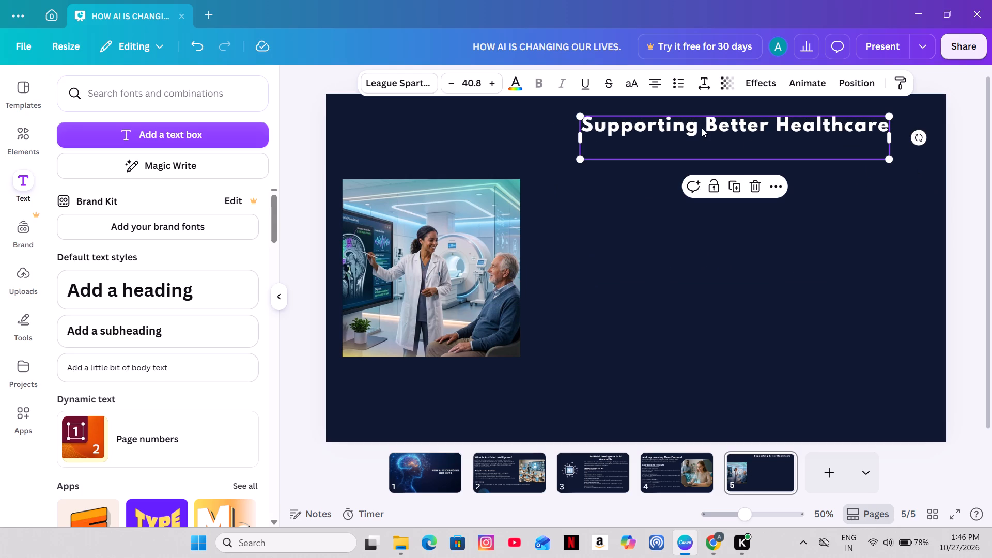
key(Right)
key(Right)
key(Right)
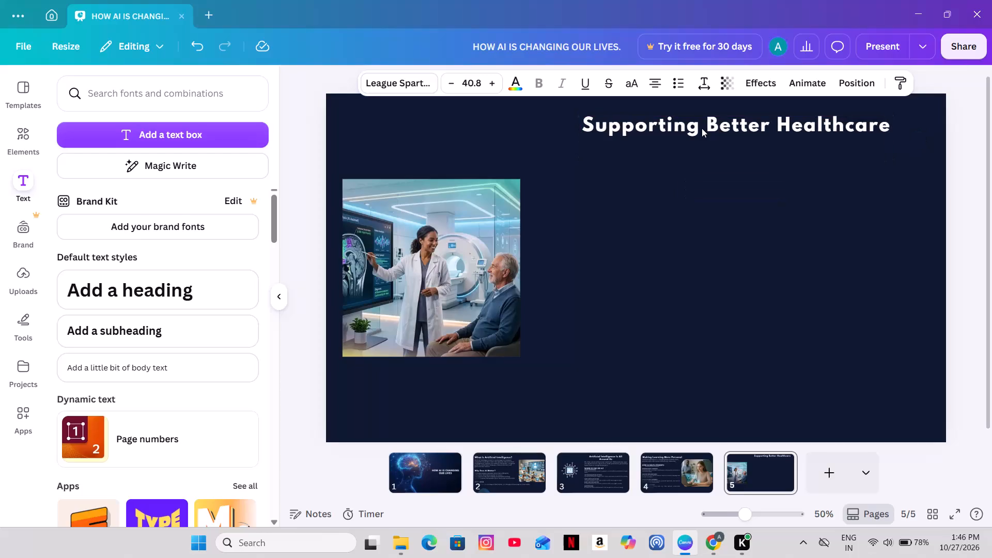
key(Right)
key(Right)
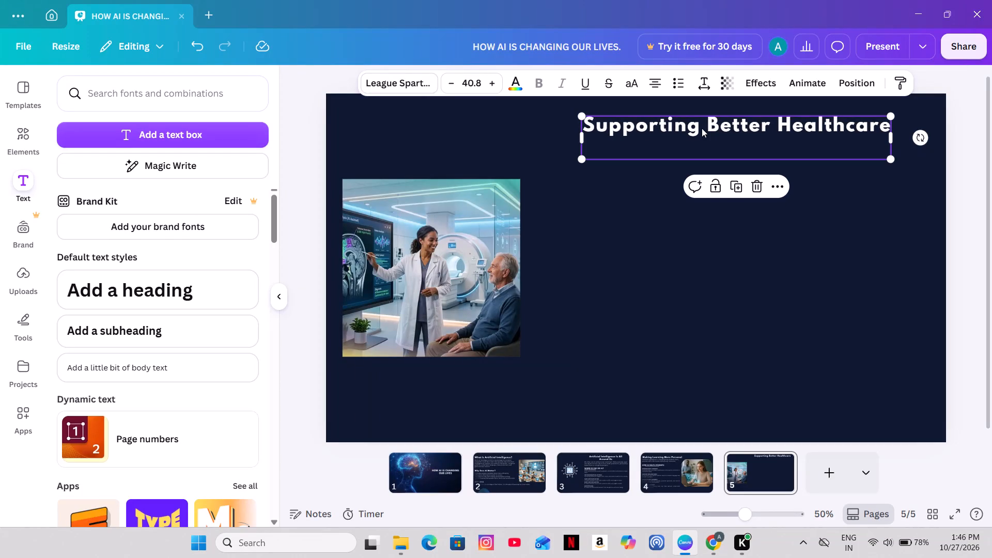
click(970, 132)
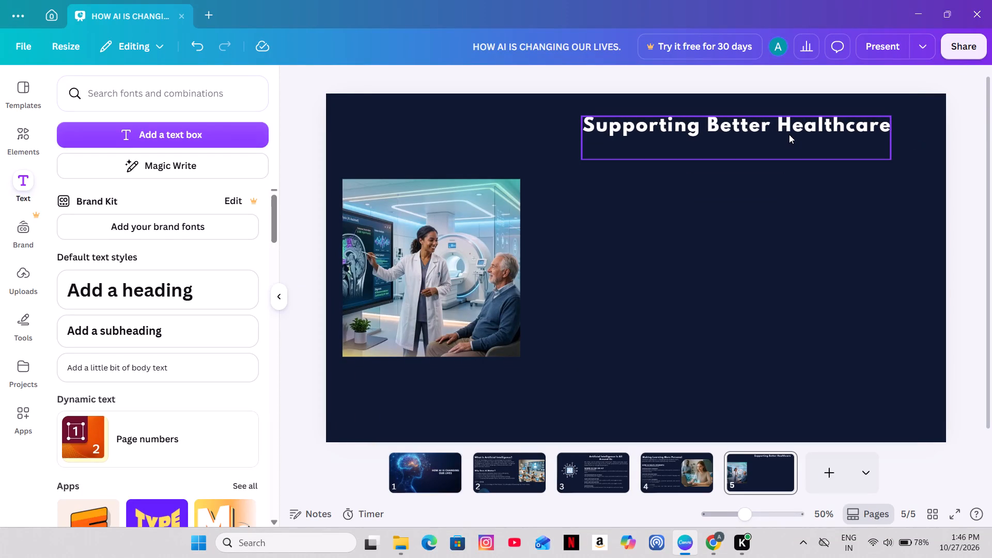
click(789, 134)
key(Right)
key(Right)
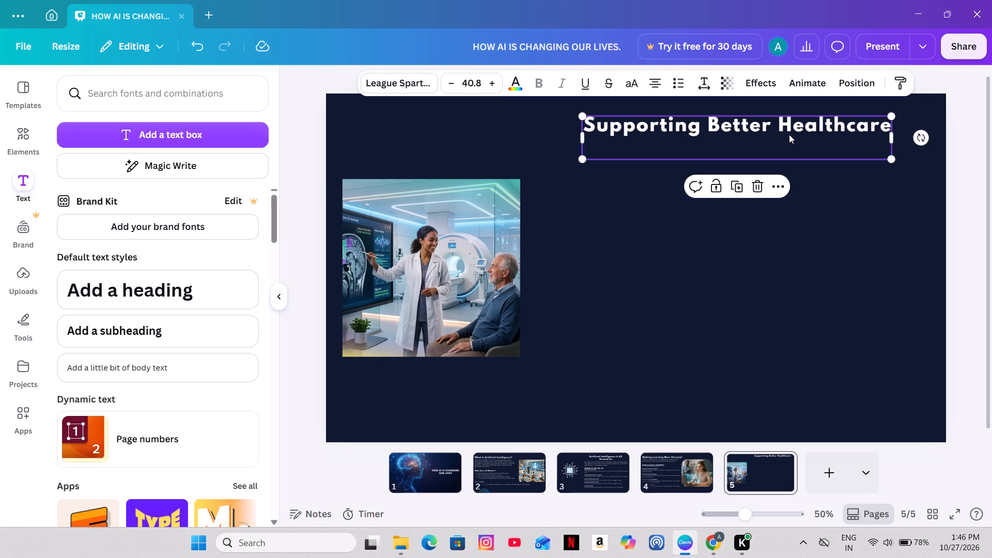
key(Up)
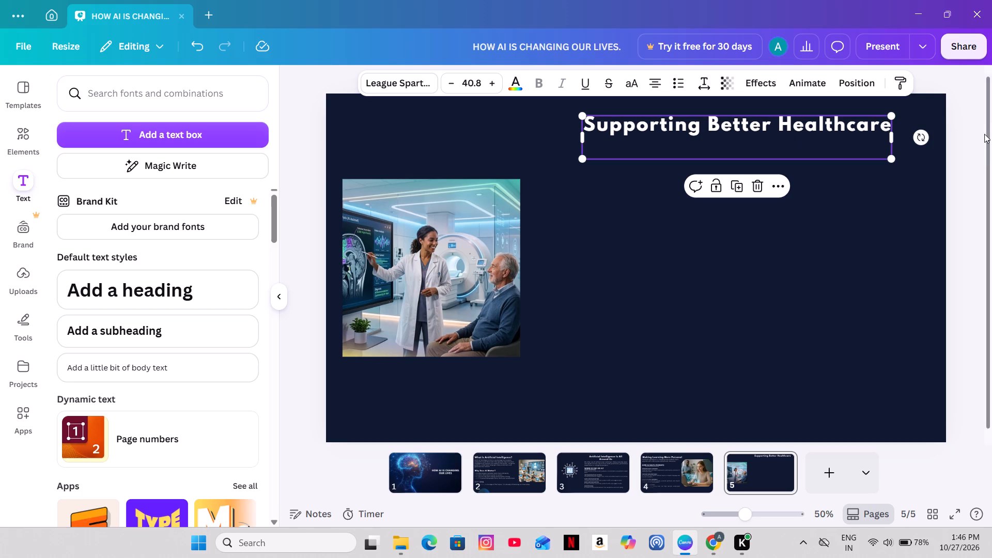
click(959, 151)
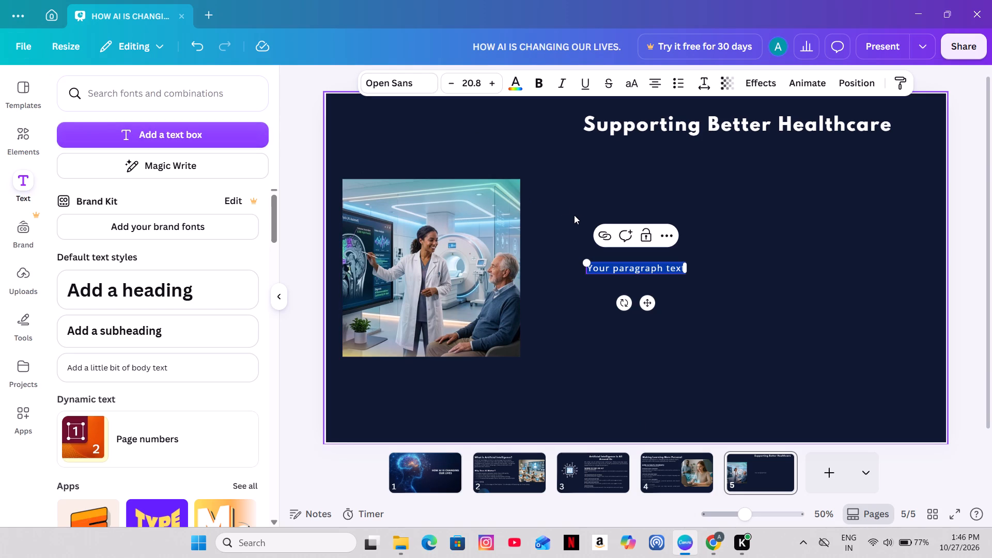
key(ctrl+v)
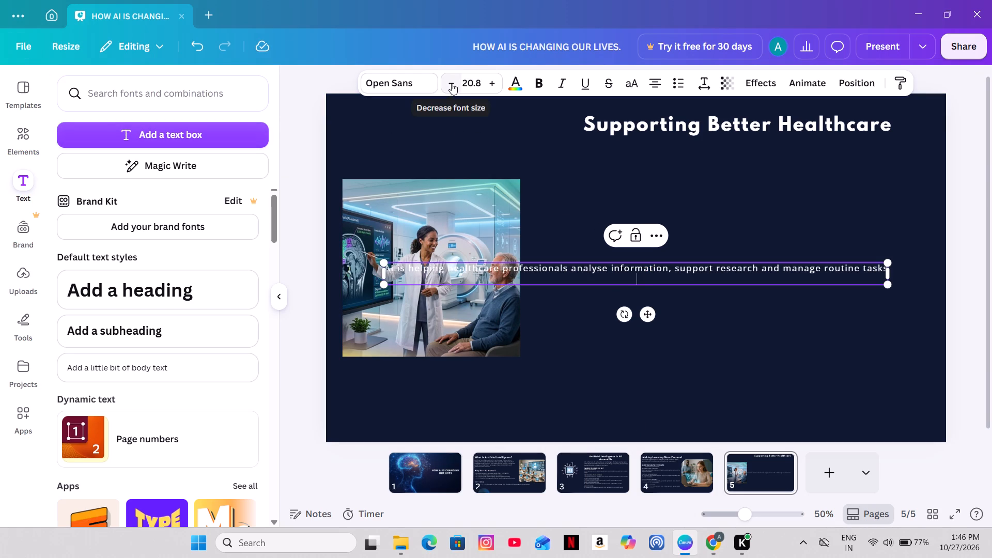
Set the font size to 24.8 at the text cursor below the pasted sentence and leave text editing.
double_click(484, 81)
triple_click(484, 81)
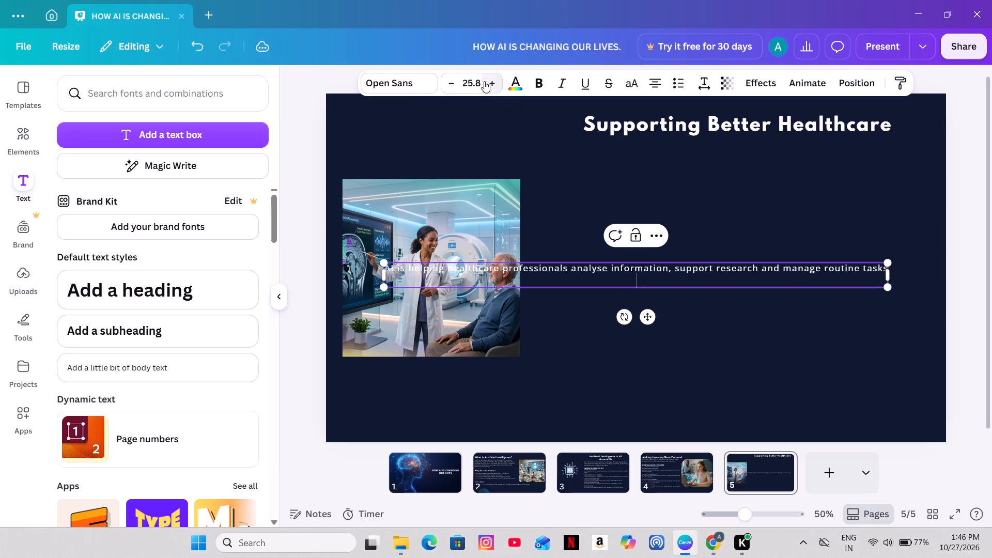
click(445, 84)
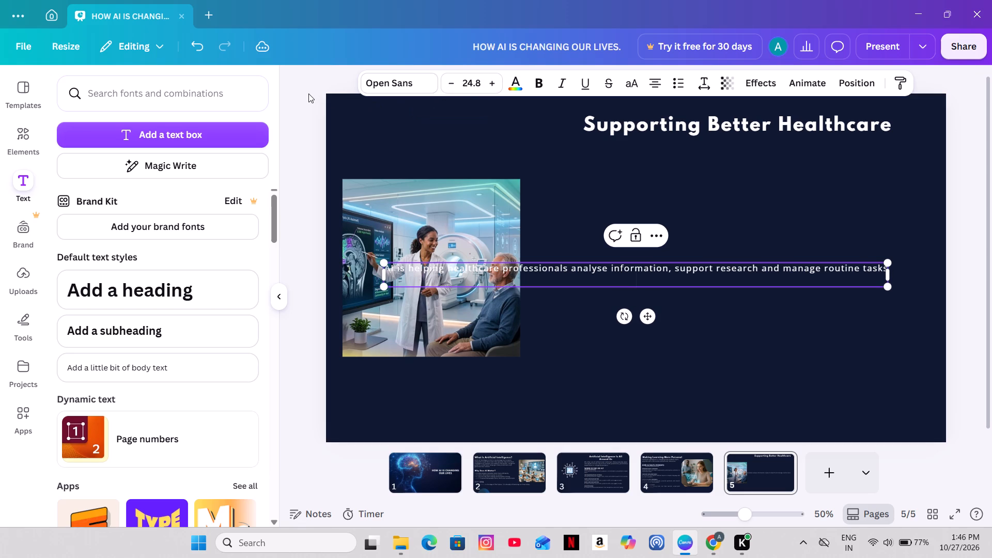
click(308, 94)
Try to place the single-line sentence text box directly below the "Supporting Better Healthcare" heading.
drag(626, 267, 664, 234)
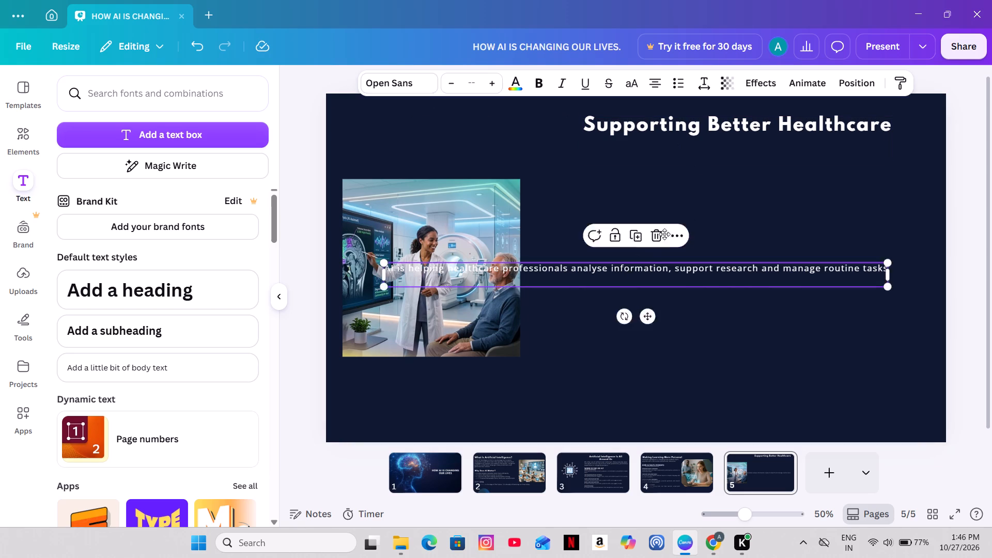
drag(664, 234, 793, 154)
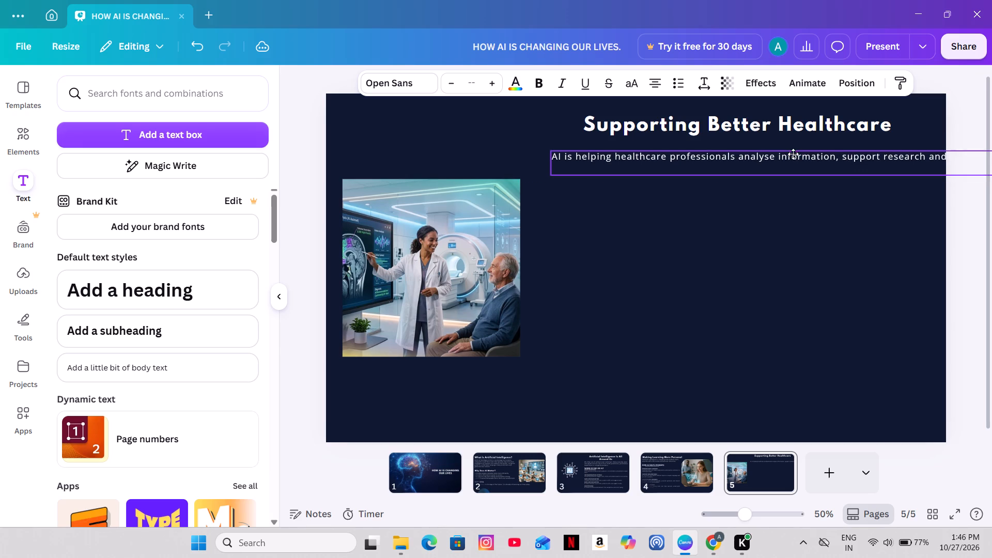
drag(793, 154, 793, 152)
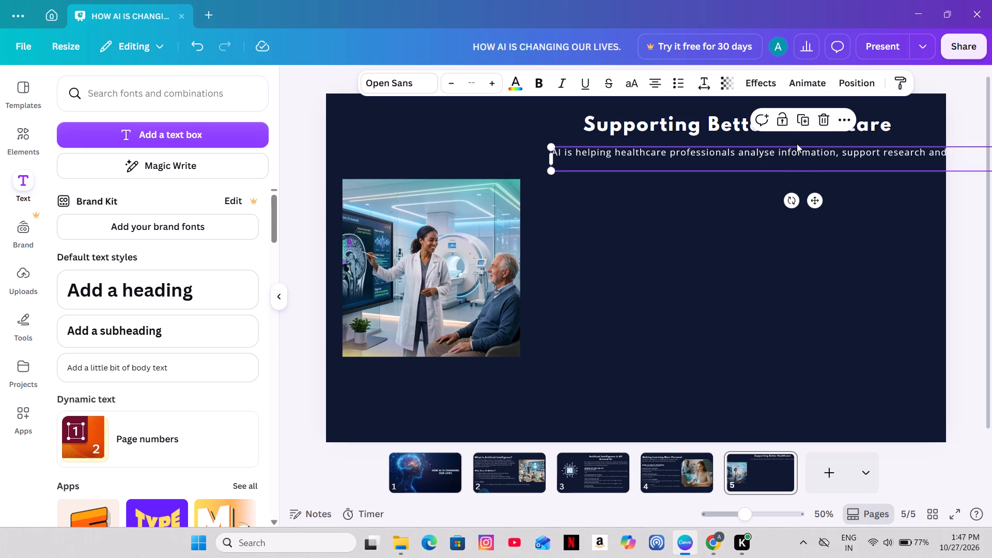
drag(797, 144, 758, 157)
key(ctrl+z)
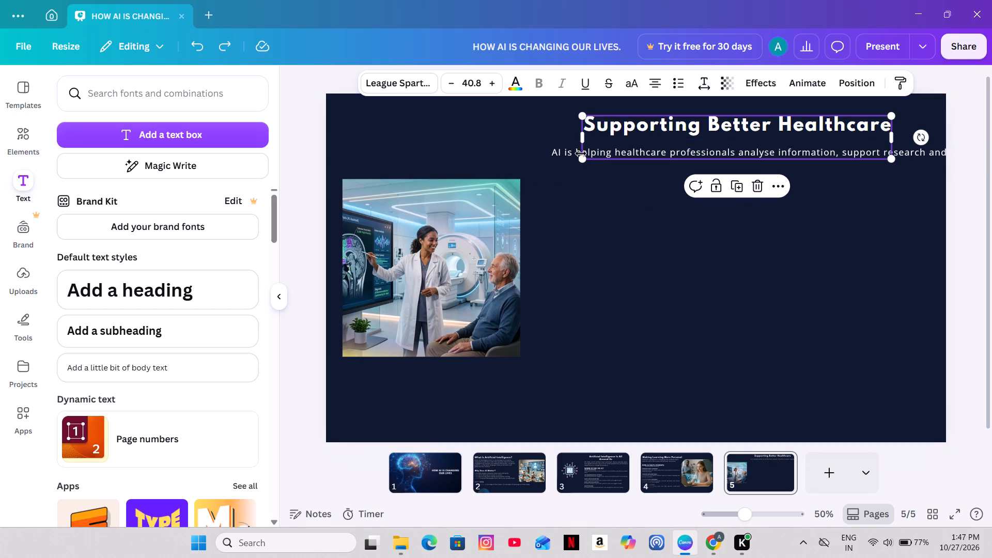
Bring the sentence text box fully back onto the slide and narrow it so the sentence wraps onto two lines.
drag(567, 155, 387, 239)
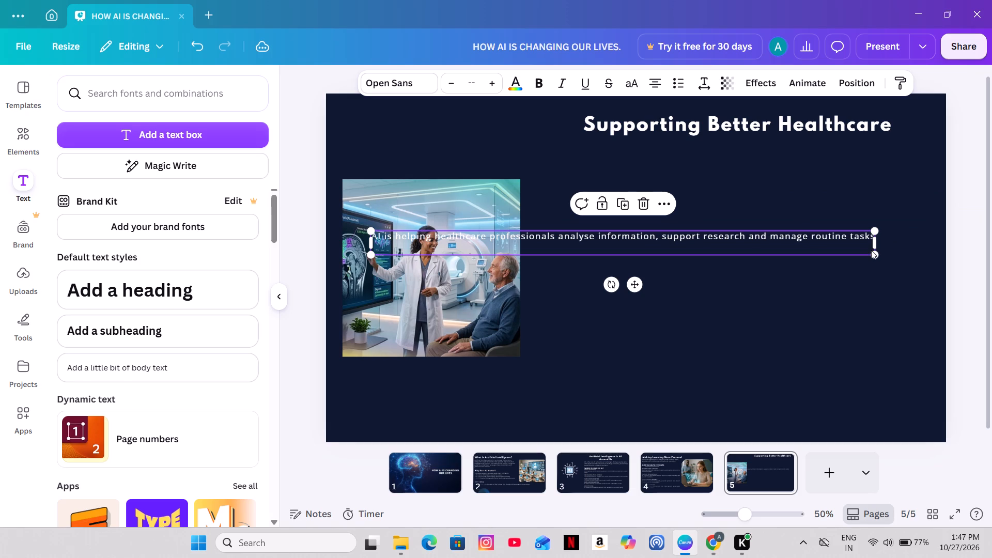
drag(873, 238, 863, 243)
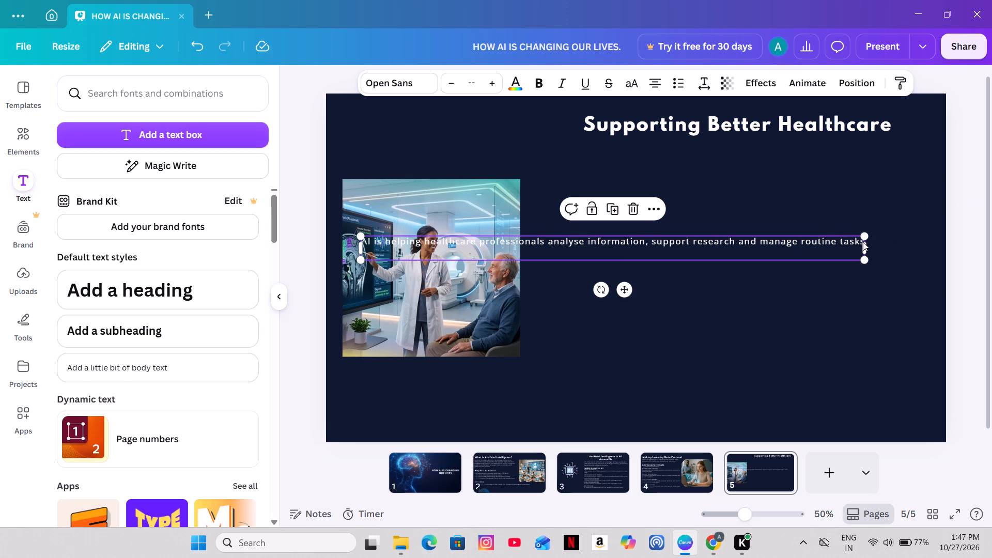
drag(866, 252, 799, 263)
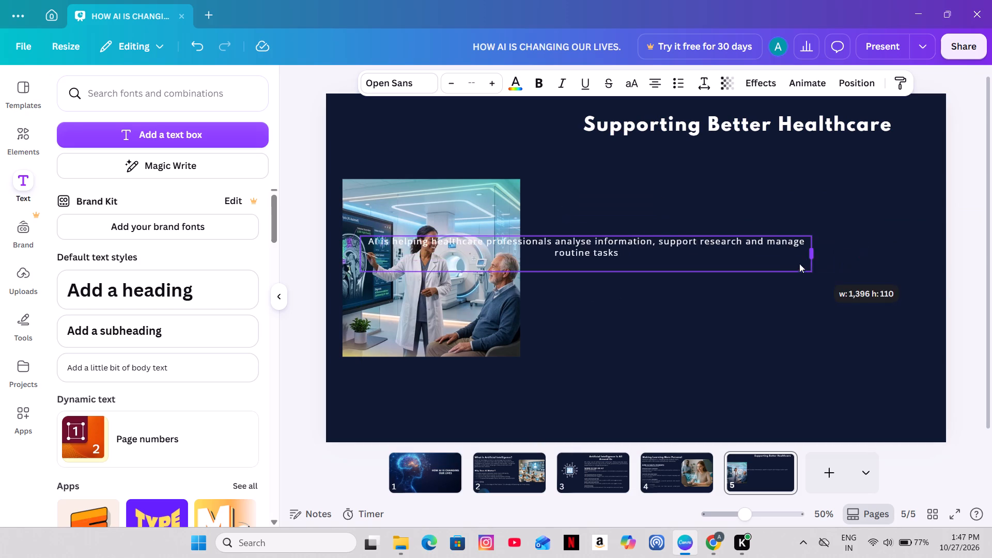
drag(799, 263, 702, 280)
click(971, 156)
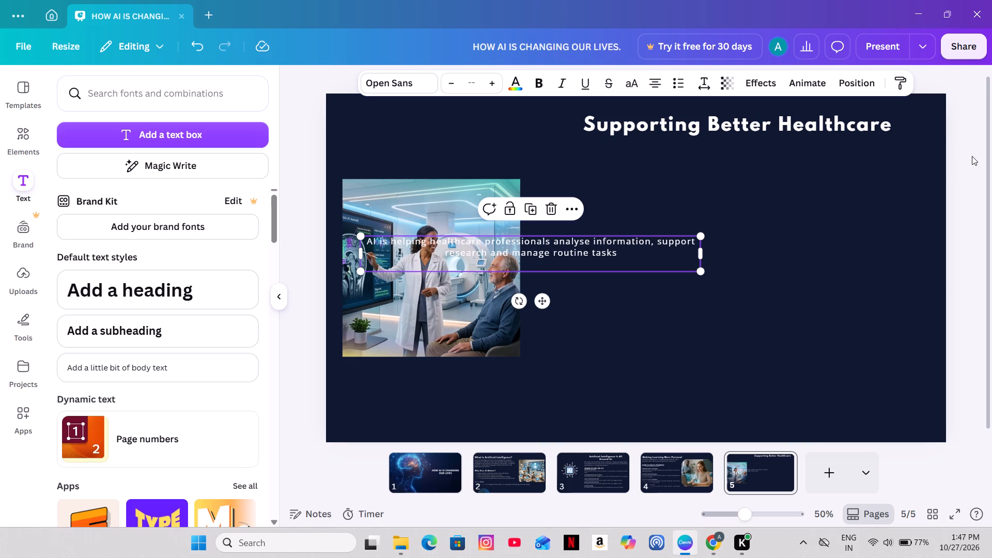
Move the sentence text box just below the "Supporting Better Healthcare" heading and widen it to about 1,130.
drag(631, 245, 848, 162)
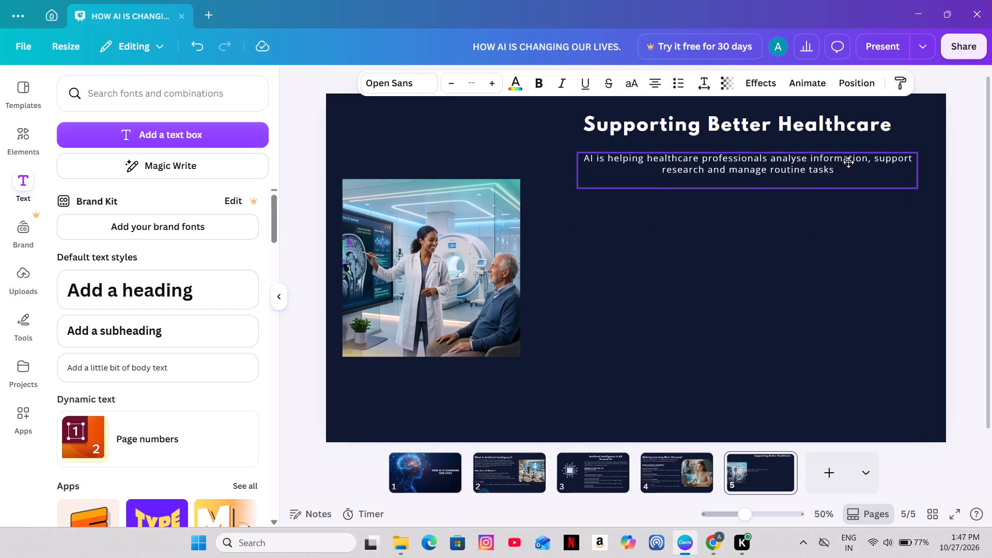
drag(848, 162, 838, 148)
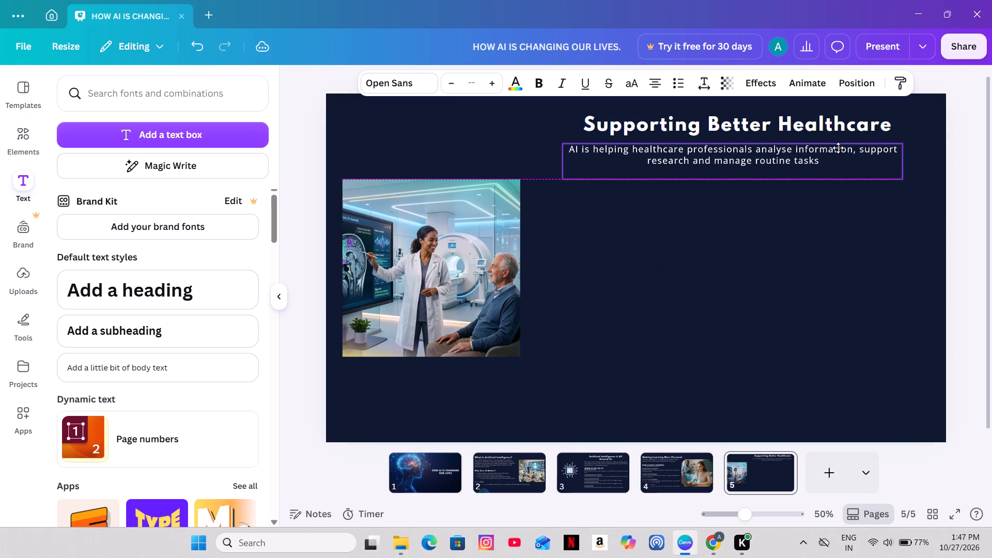
drag(838, 148, 836, 150)
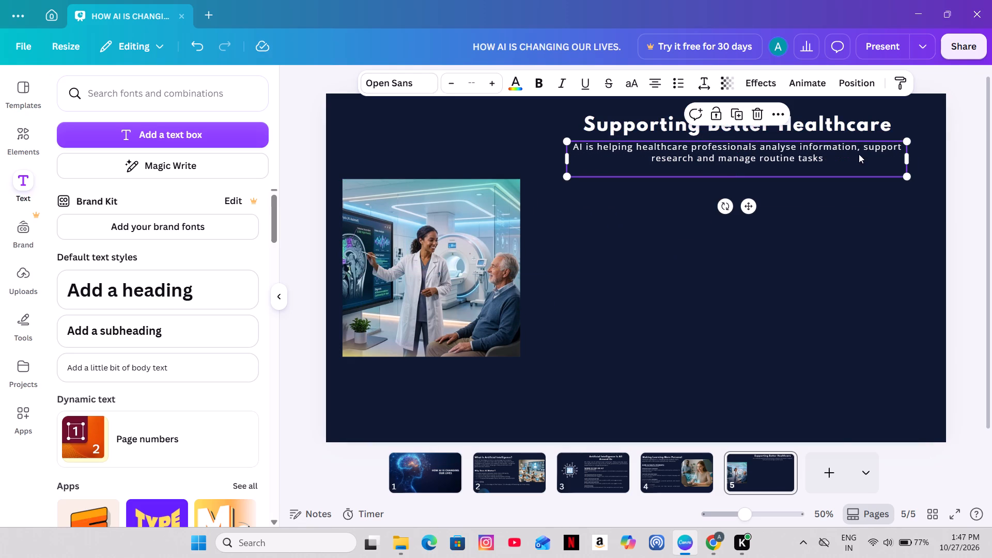
drag(908, 160, 932, 160)
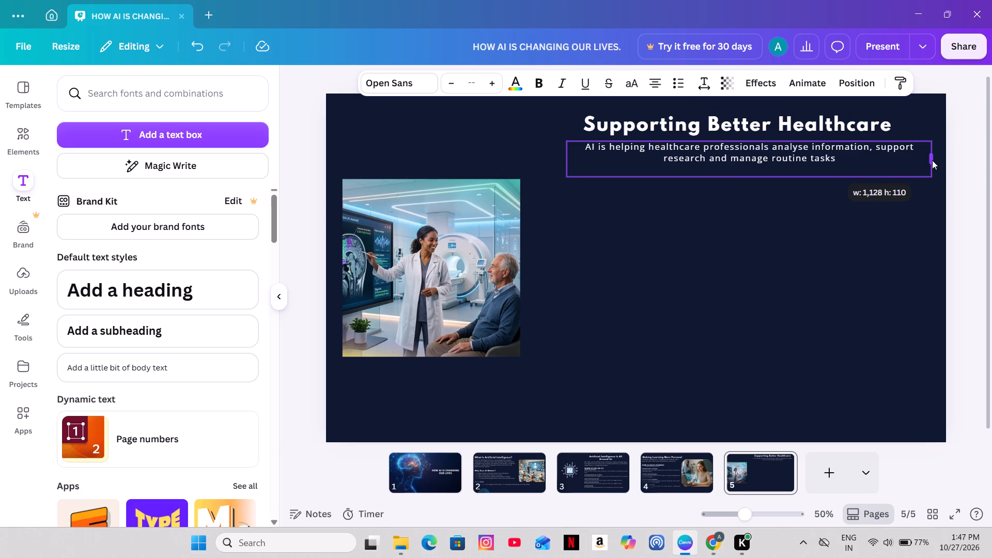
drag(932, 160, 936, 160)
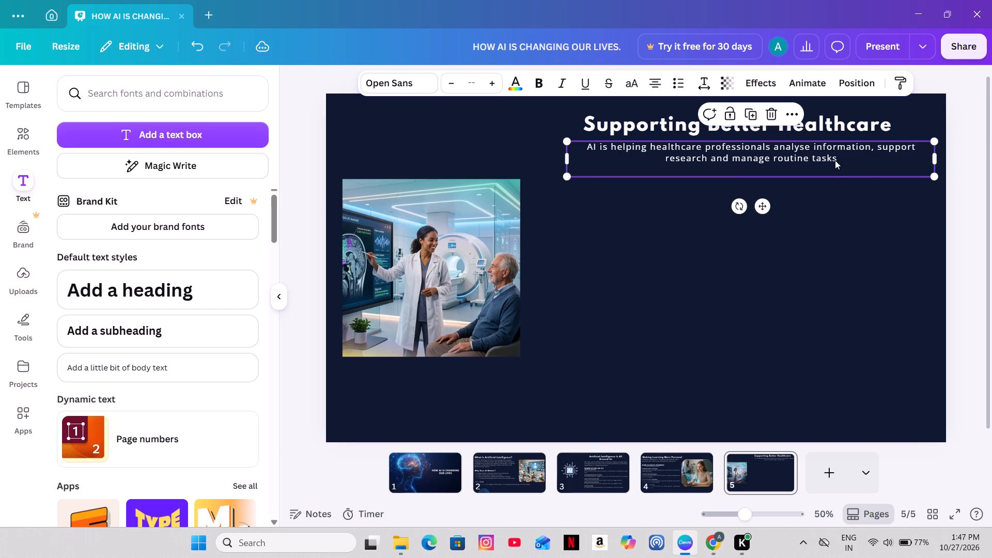
Left-align the sentence about AI helping healthcare professionals.
click(652, 84)
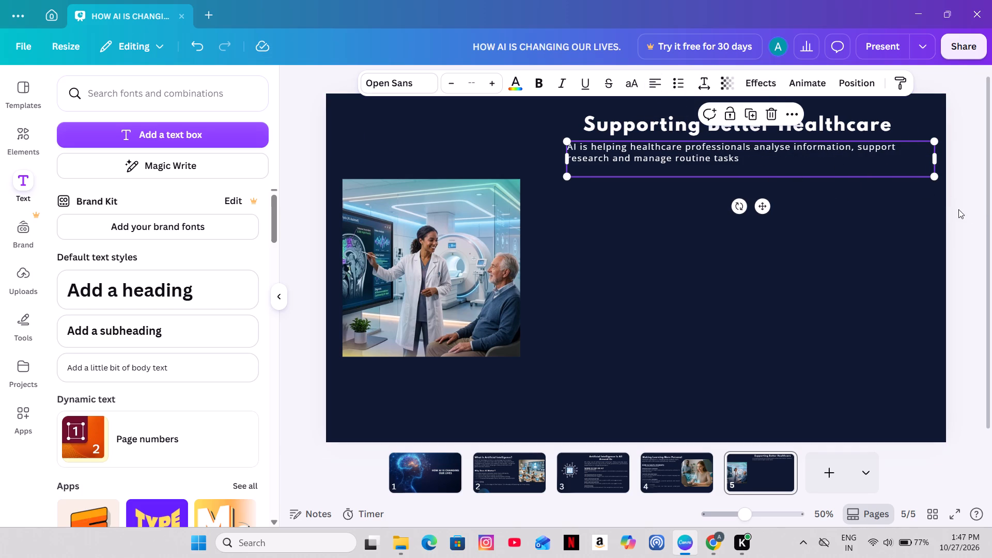
click(979, 206)
Nudge the sentence text box 35 small increments to the right, bringing its start closer to the heading's left edge.
click(697, 157)
key(Right)
key(Right)
key(Right)
key(Right)
key(Right)
key(Right)
key(Right)
key(Right)
key(Right)
key(Right)
key(Right)
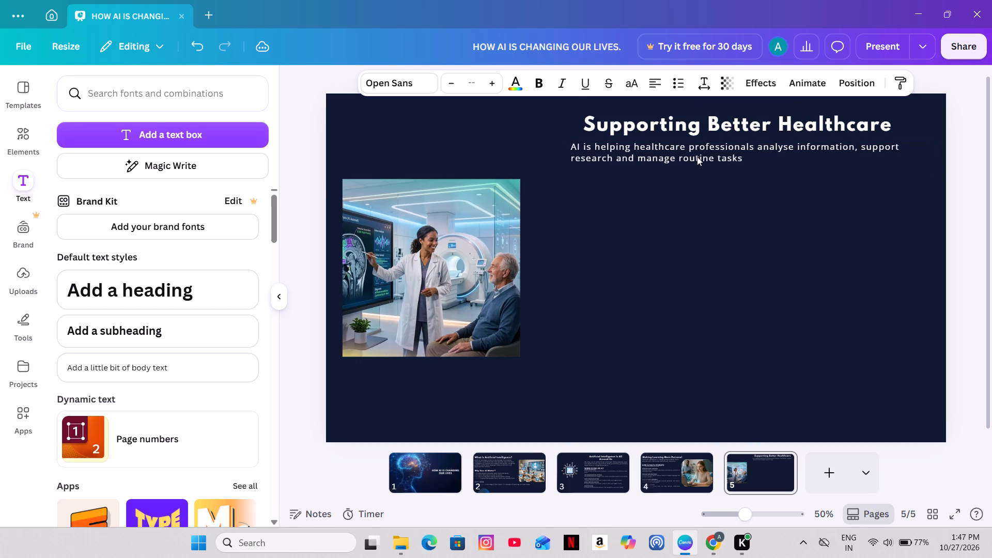
key(Right)
key(Right)
key(Right)
key(Right)
key(Right)
key(Right)
key(Right)
key(Right)
key(Right)
key(Right)
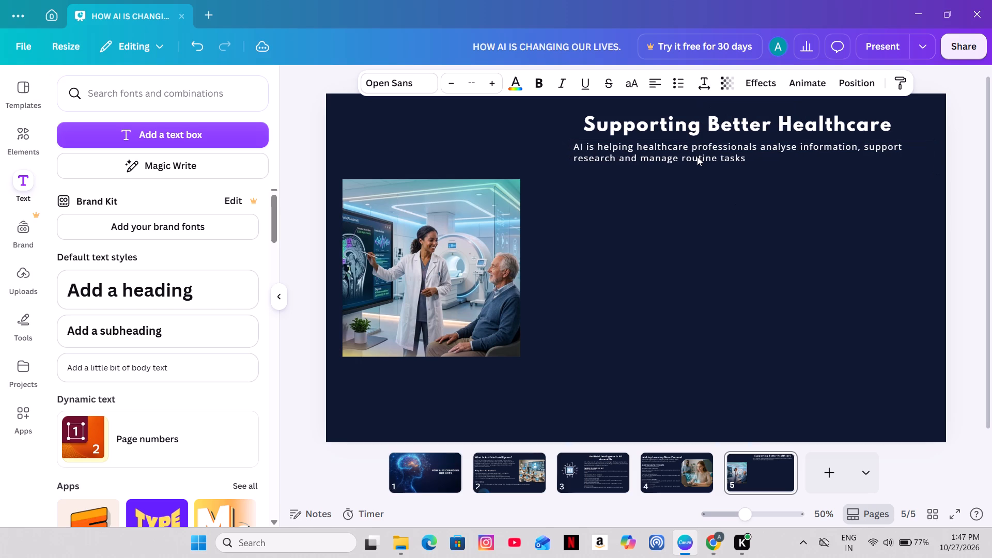
key(Right)
key(Right)
key(Right)
key(Right)
key(Right)
key(Right)
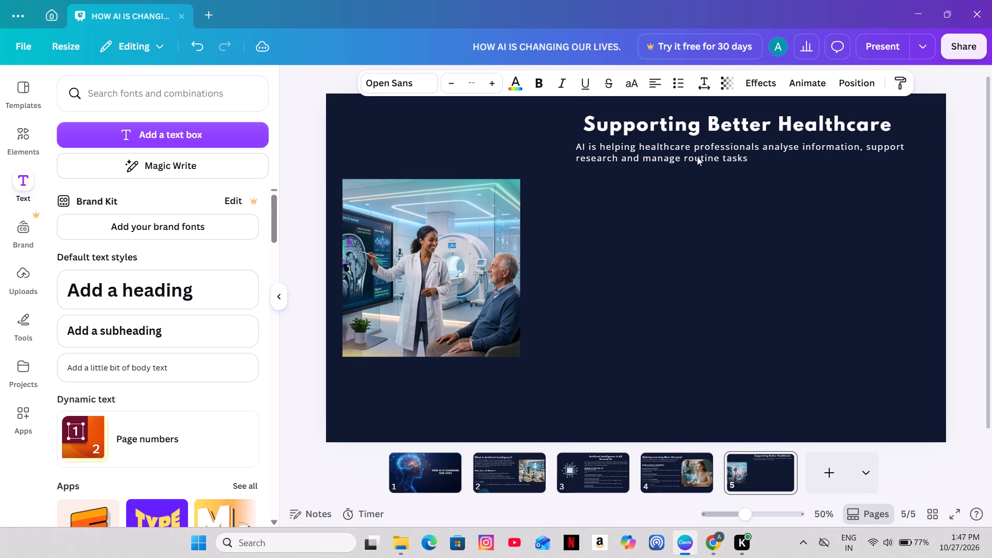
key(Right)
key(Right)
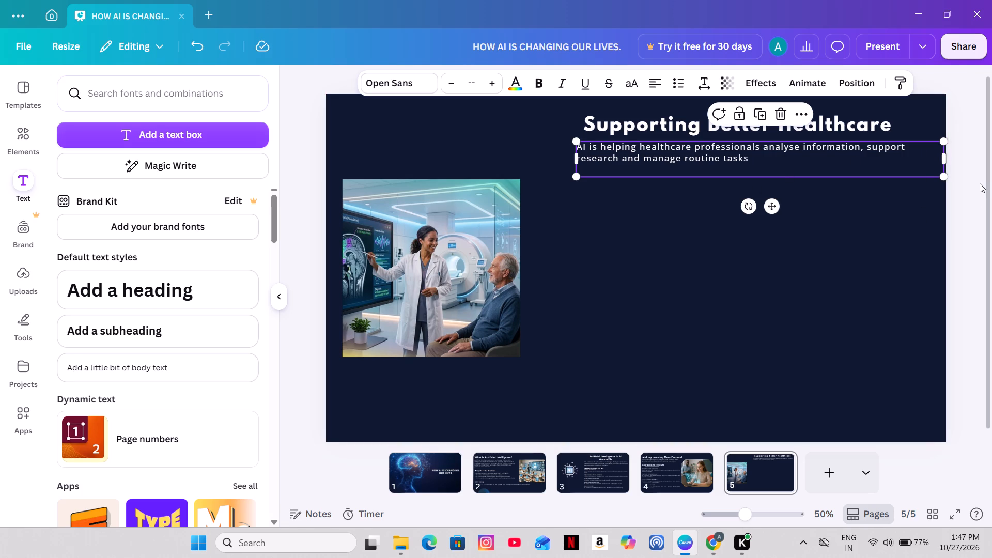
key(Right)
key(Right)
key(Right)
key(Right)
key(Right)
key(Right)
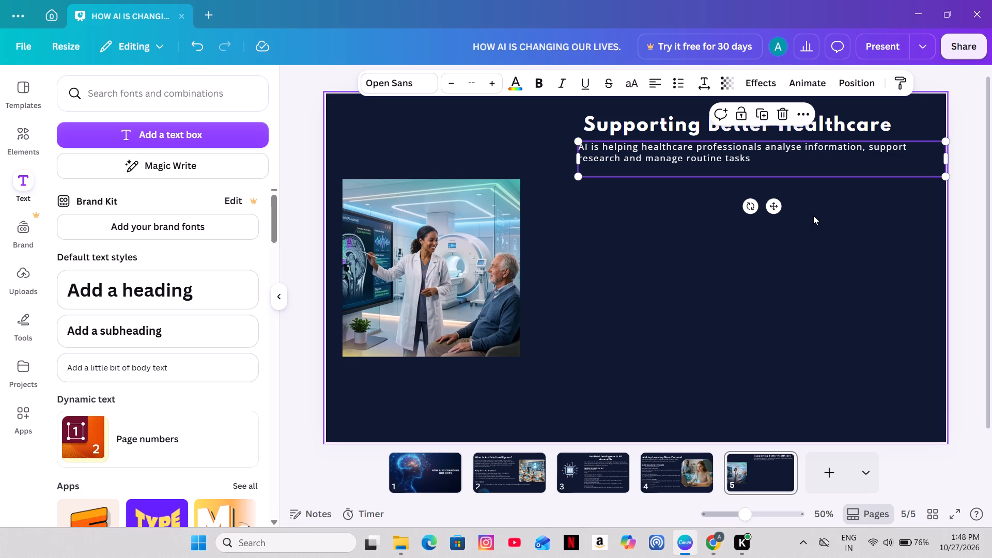
Fine-tune the sentence text box by a net three small increments right and four up, and deselect it.
key(Left)
key(Left)
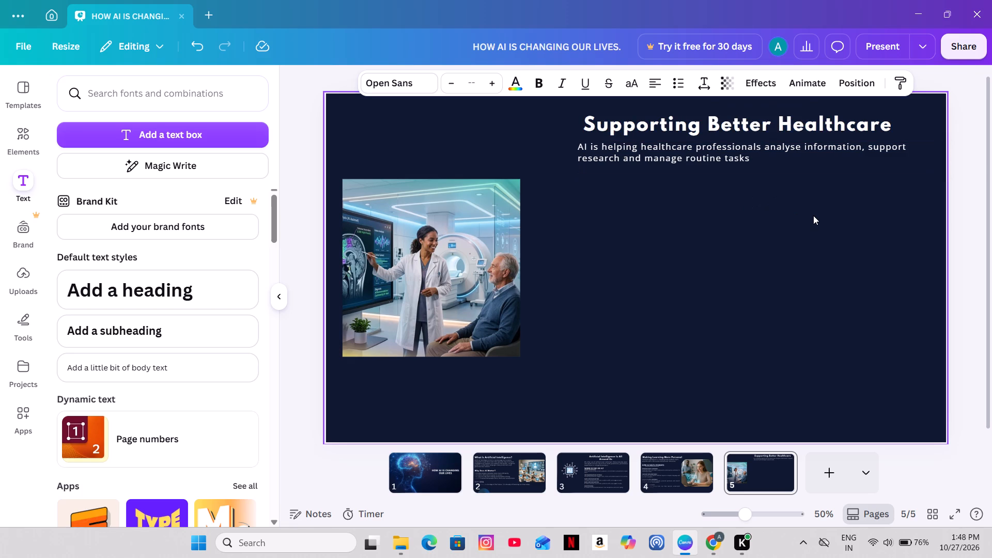
key(Up)
key(Up)
key(Up)
key(Up)
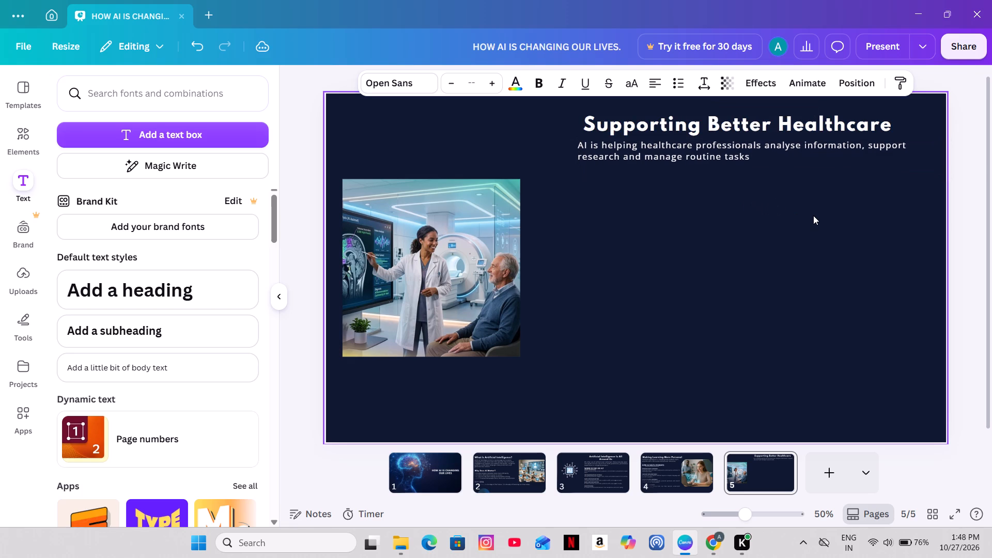
key(Up)
key(Right)
key(Right)
key(Right)
key(Right)
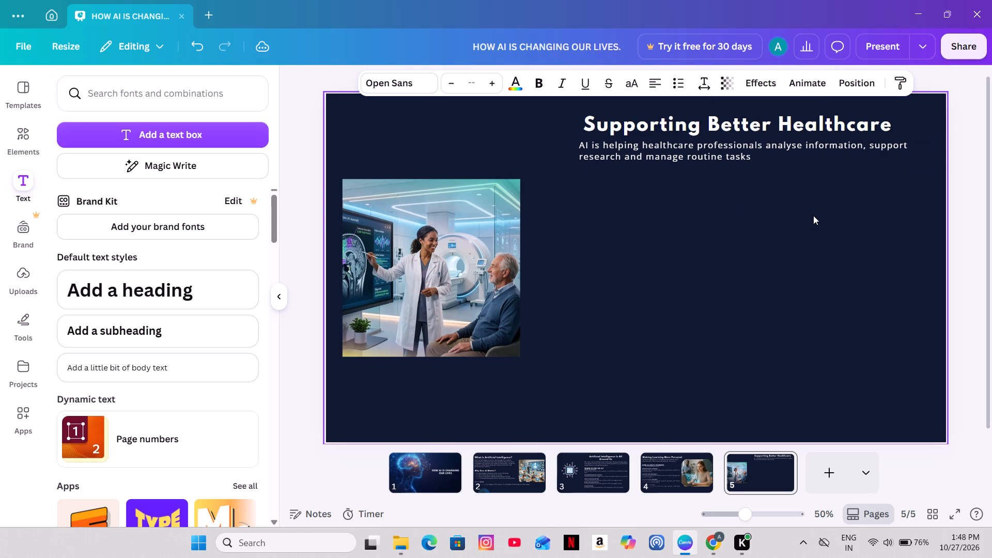
key(Right)
key(Down)
key(Down)
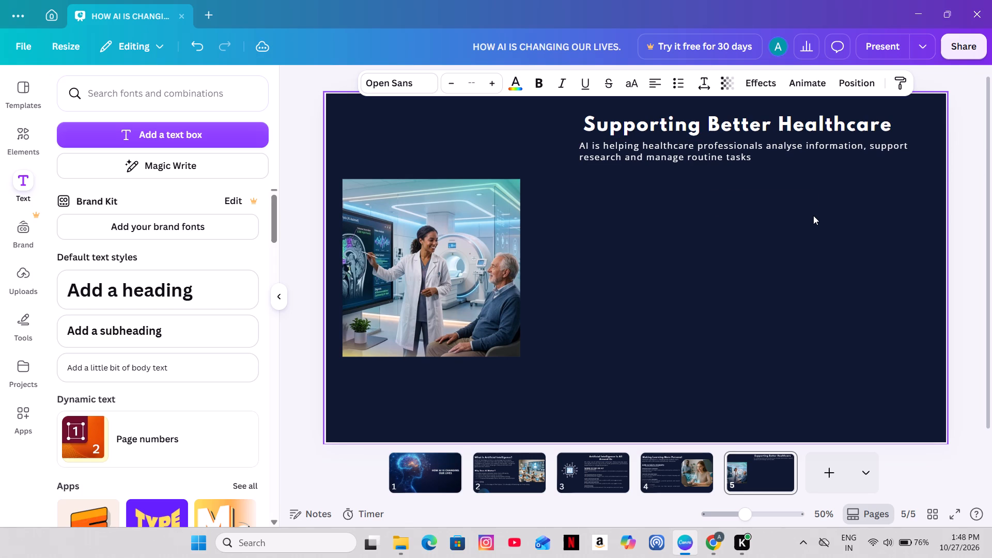
key(Up)
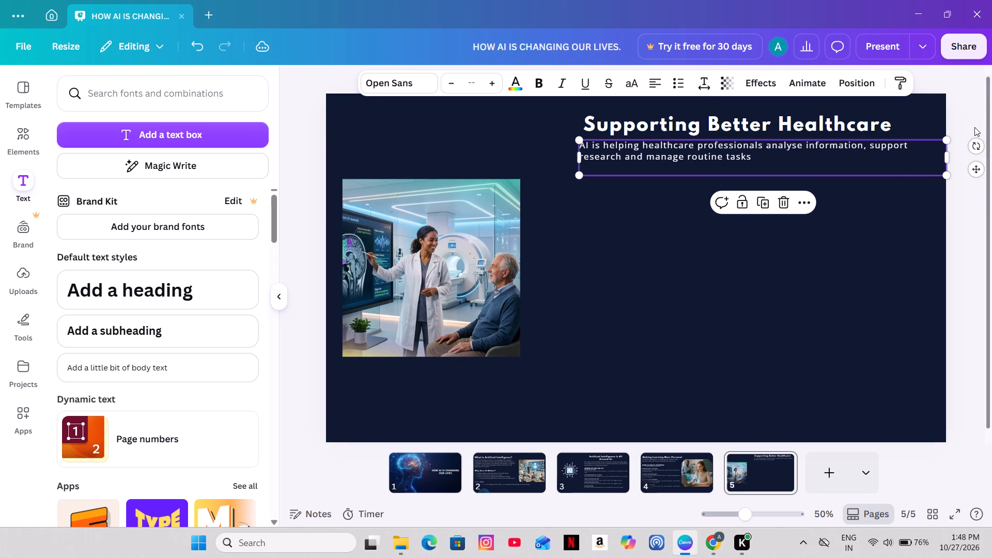
click(956, 246)
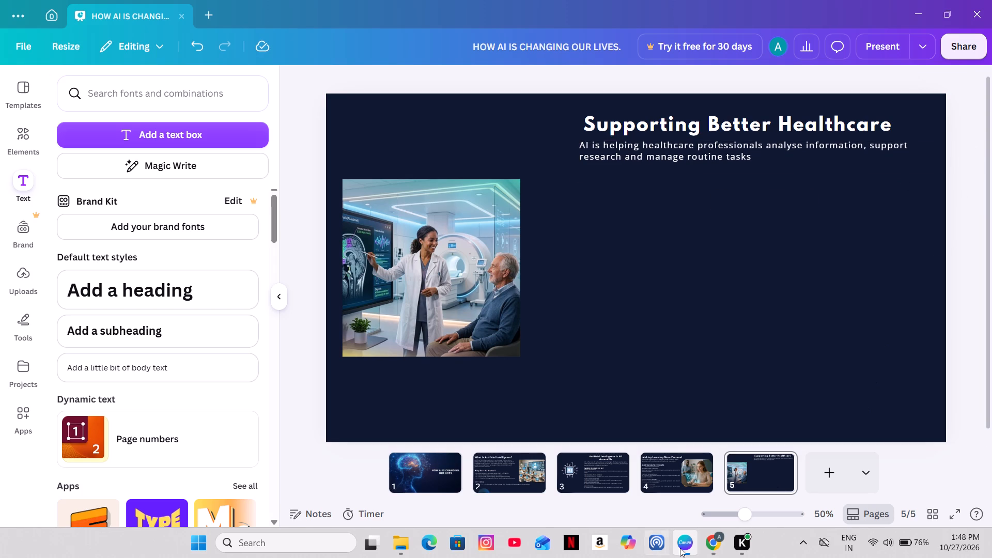
click(722, 543)
scroll(470, 329, down, 3)
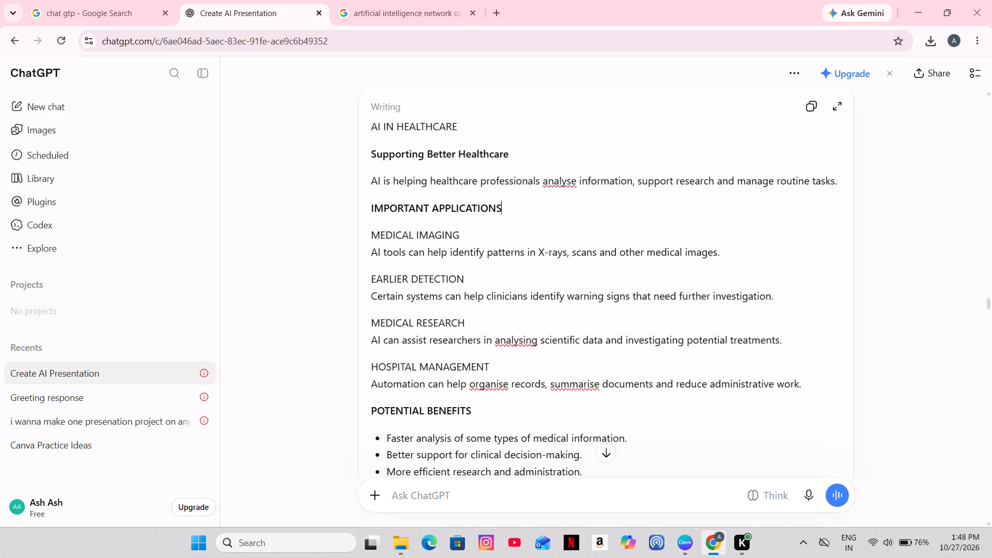
Copy the "IMPORTANT APPLICATIONS" heading from ChatGPT and paste it into a new text box on slide 5 in Canva.
drag(522, 212, 369, 214)
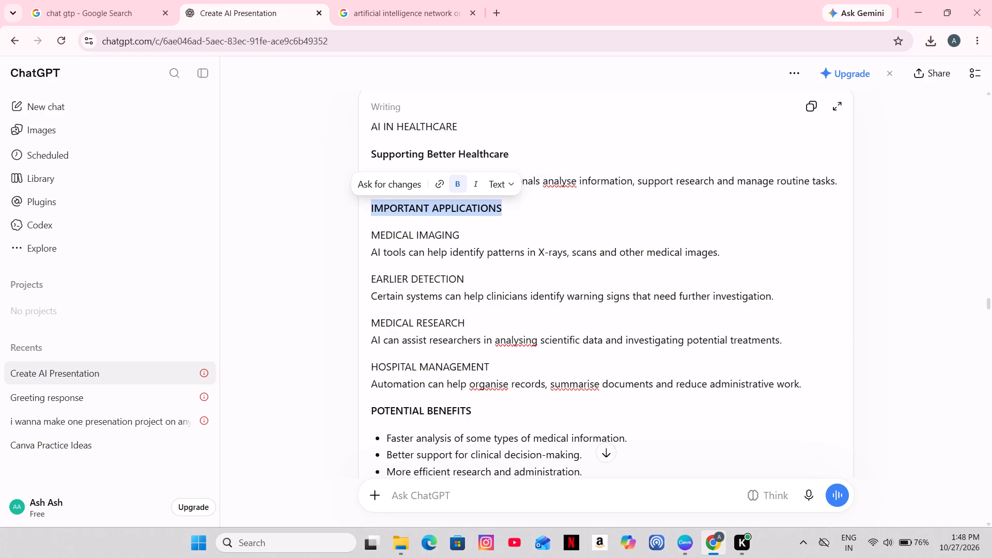
right_click(411, 207)
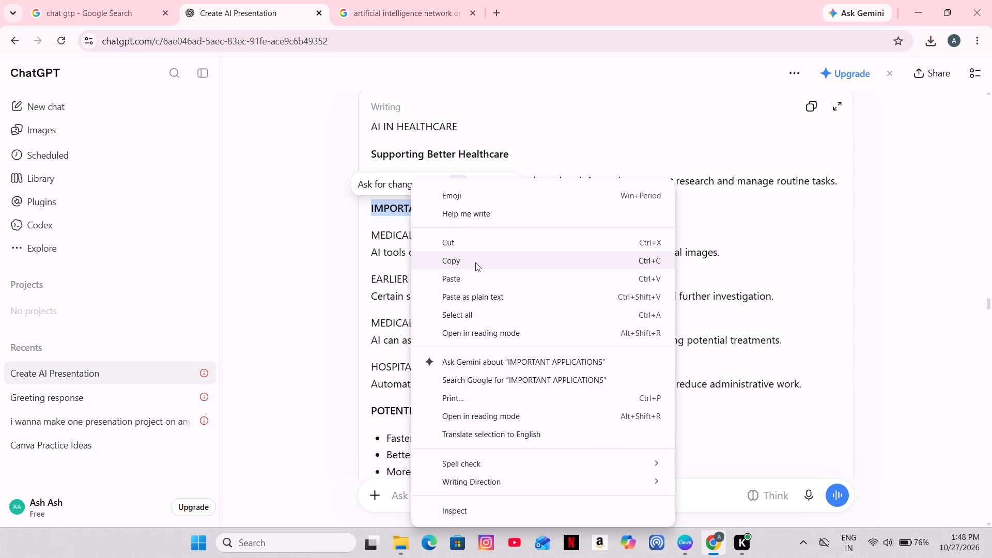
click(475, 262)
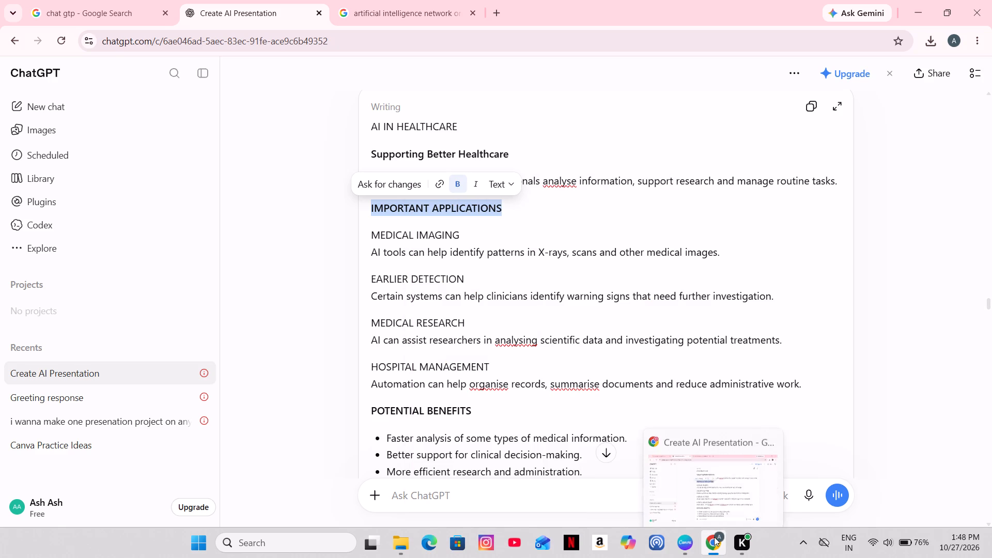
click(678, 544)
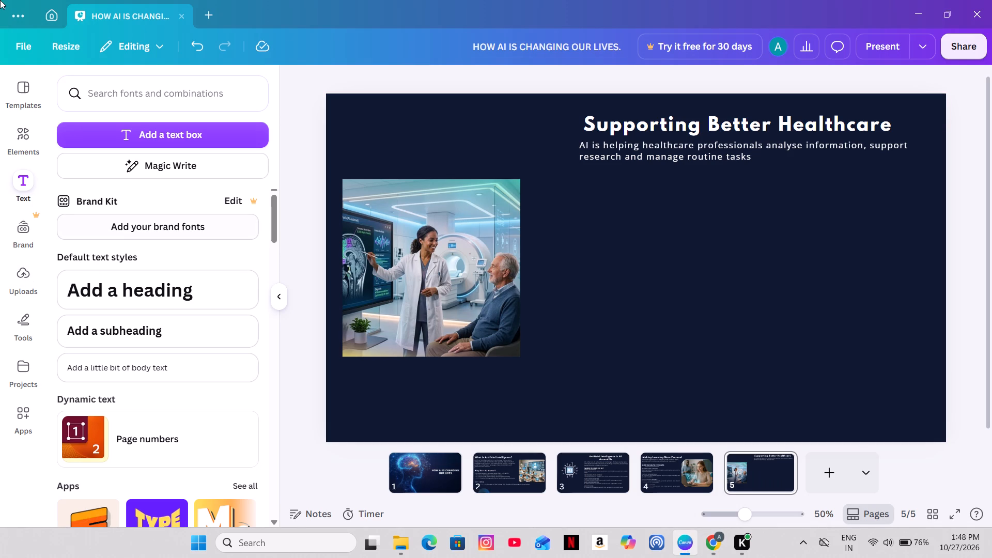
click(166, 136)
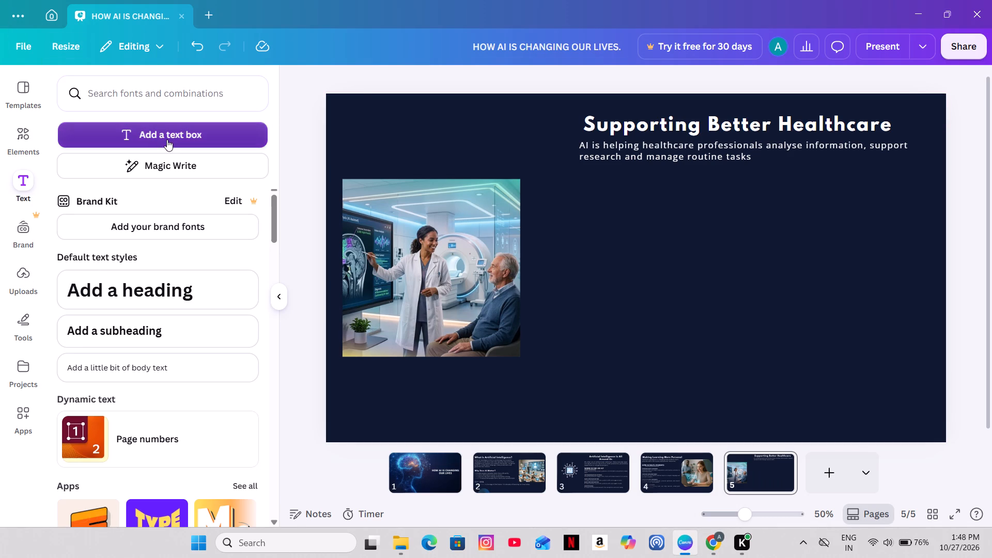
key(ctrl+v)
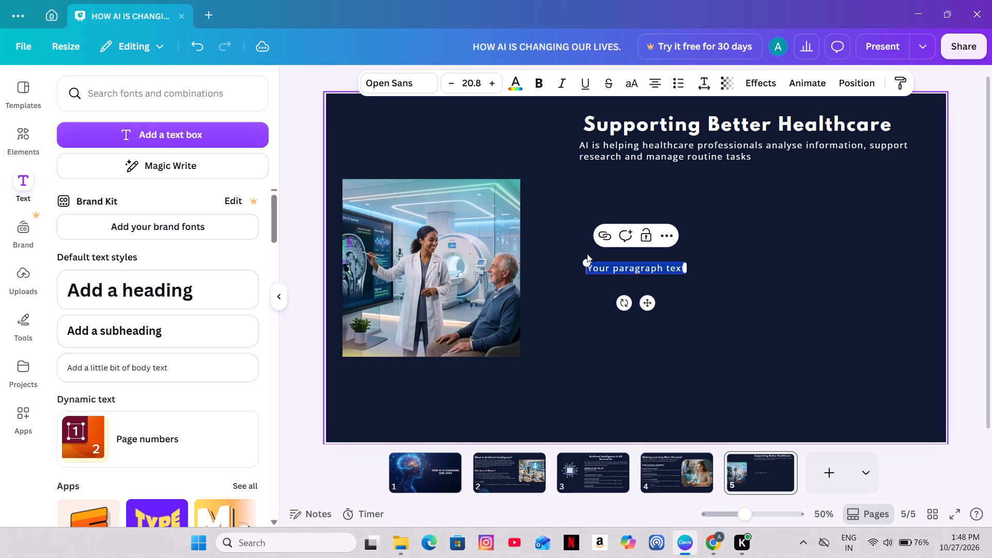
Set the "IMPORTANT APPLICATIONS" heading in League Spartan at size 28.8.
key(ctrl+a)
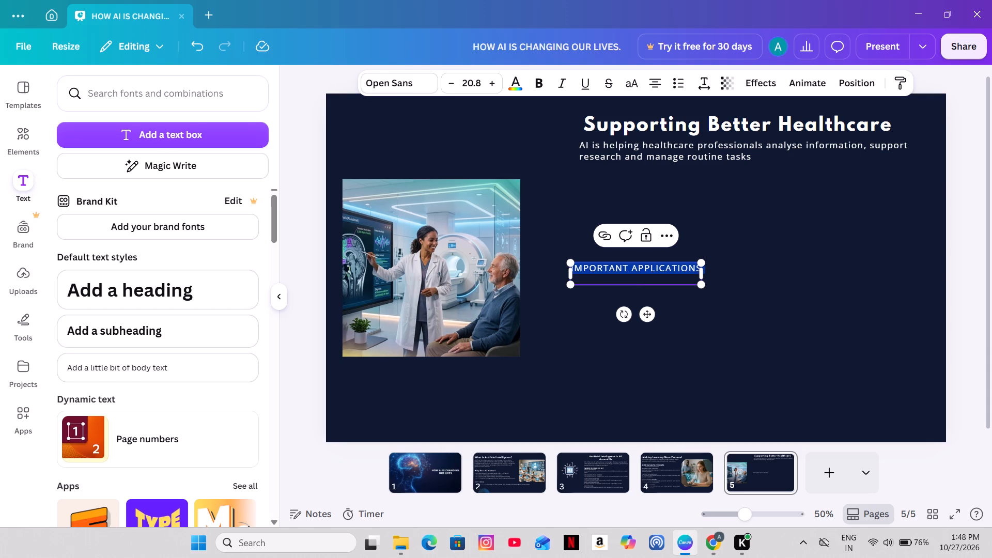
click(393, 80)
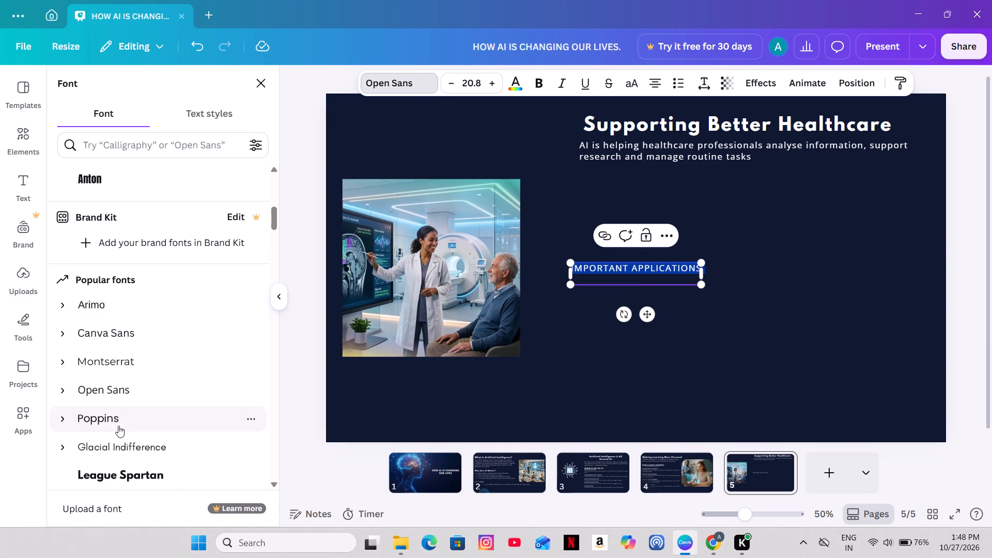
click(127, 476)
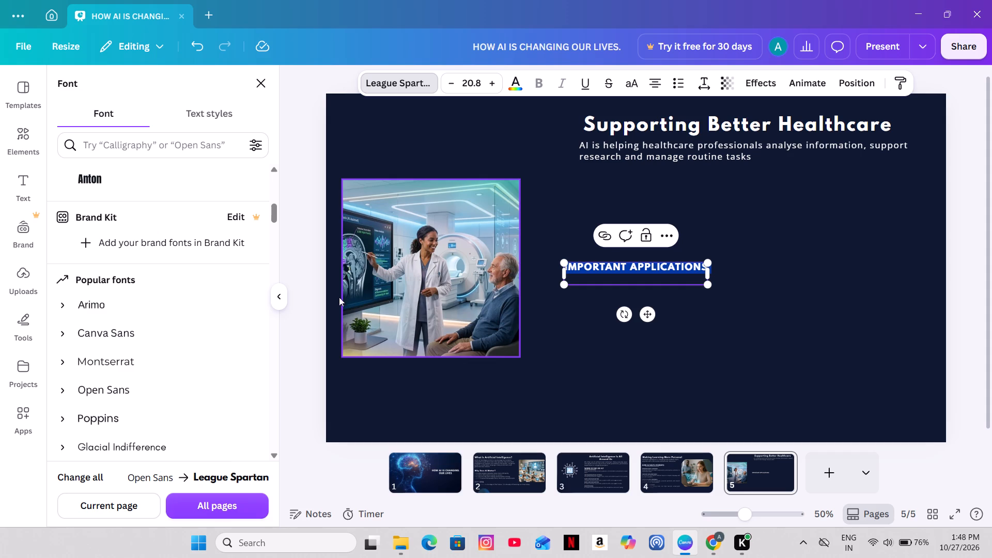
triple_click(492, 84)
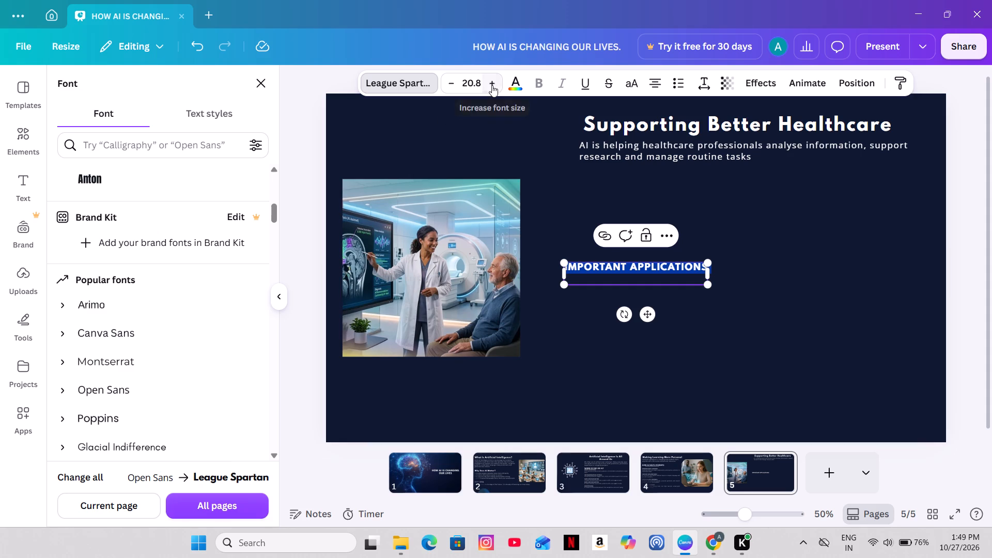
double_click(492, 87)
double_click(492, 87)
click(492, 86)
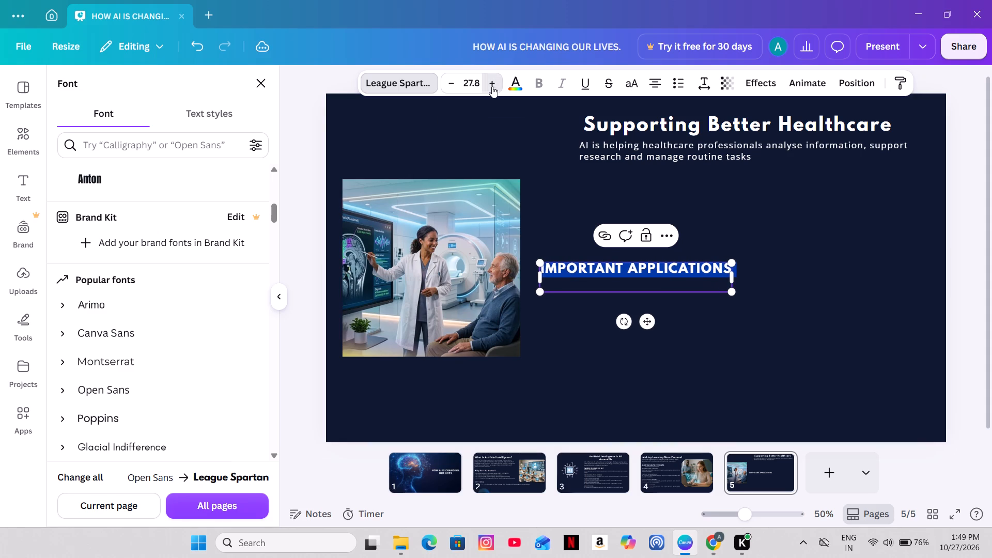
click(492, 86)
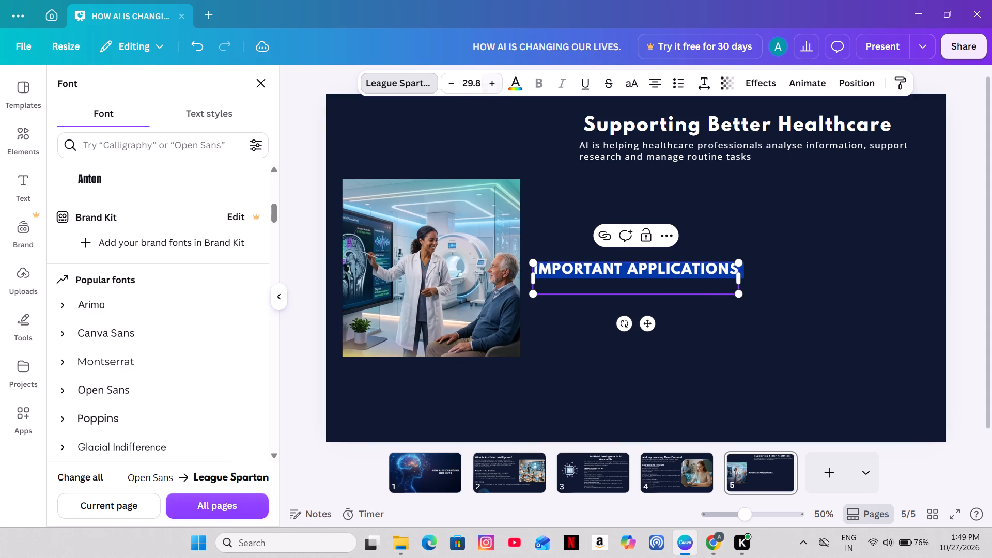
click(456, 89)
click(295, 88)
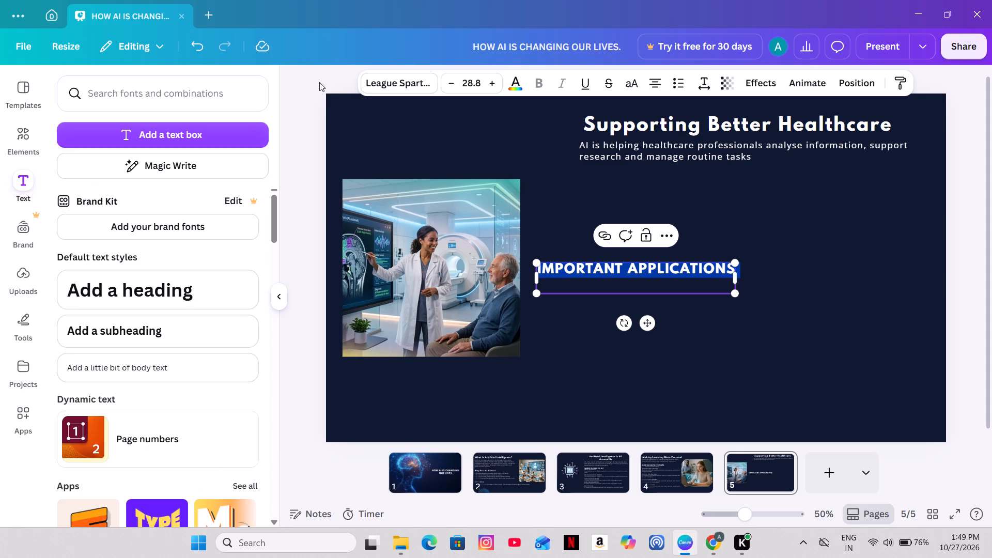
Move the "IMPORTANT APPLICATIONS" heading just below the introductory sentence, aligned with its left edge, and deselect it.
click(959, 191)
drag(718, 263, 728, 250)
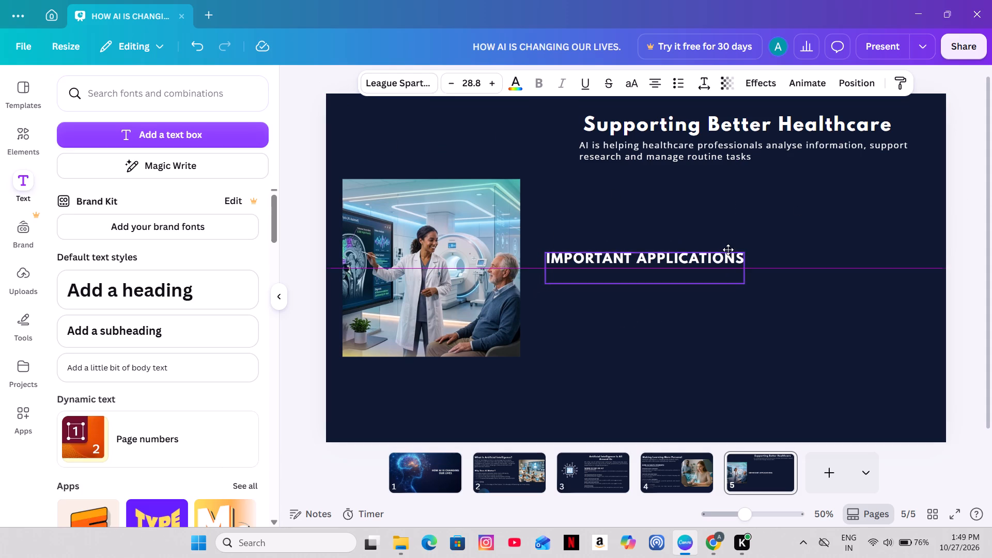
drag(728, 250, 762, 176)
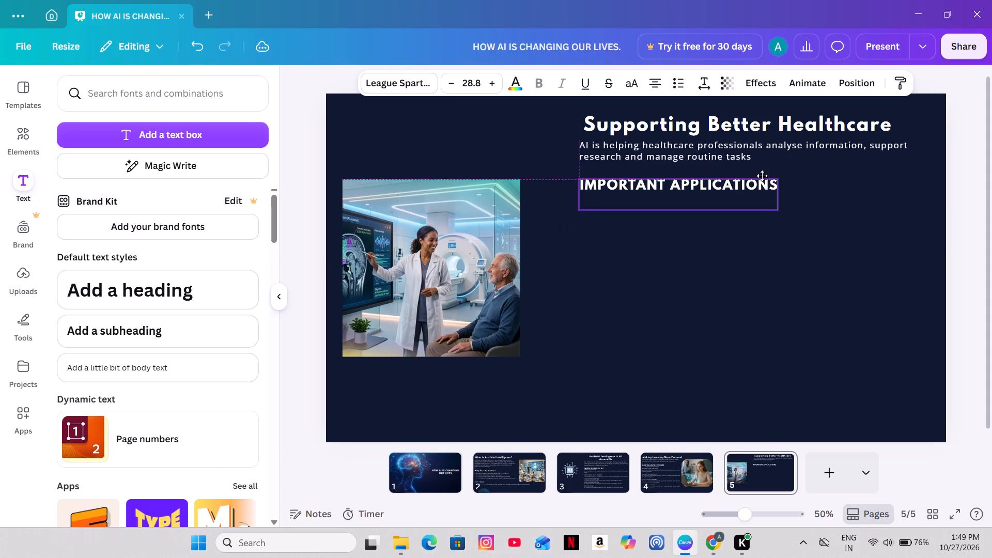
drag(762, 176, 761, 177)
drag(761, 177, 761, 173)
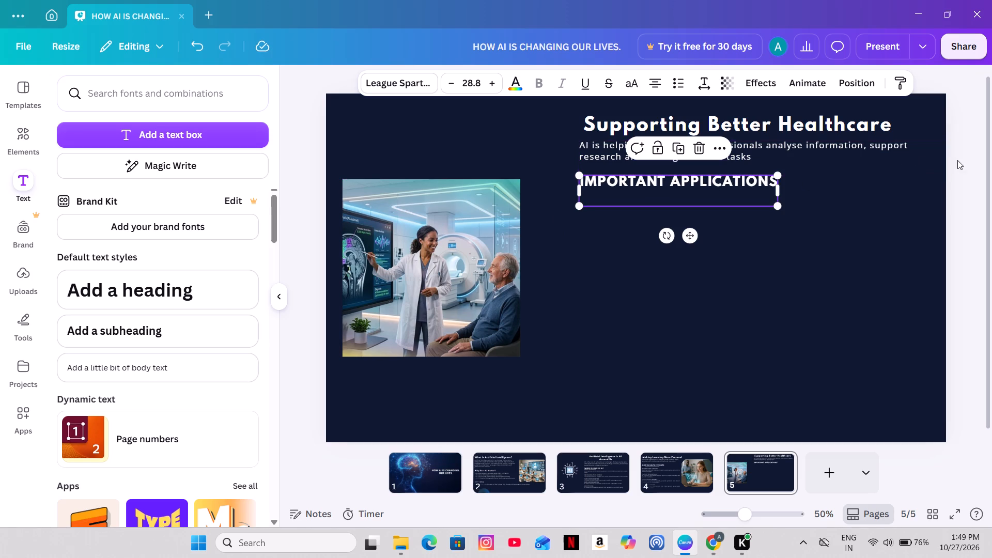
click(962, 164)
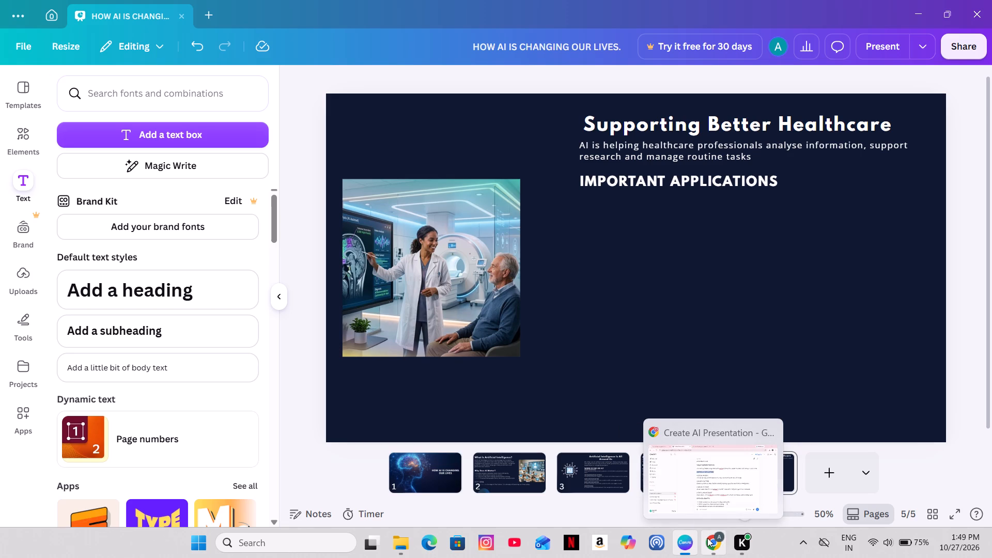
Compare the "IMPORTANT APPLICATIONS" heading's text formatting with the "HOW AI HELPS STUDENTS" heading on slide 4, and return to slide 5.
click(696, 183)
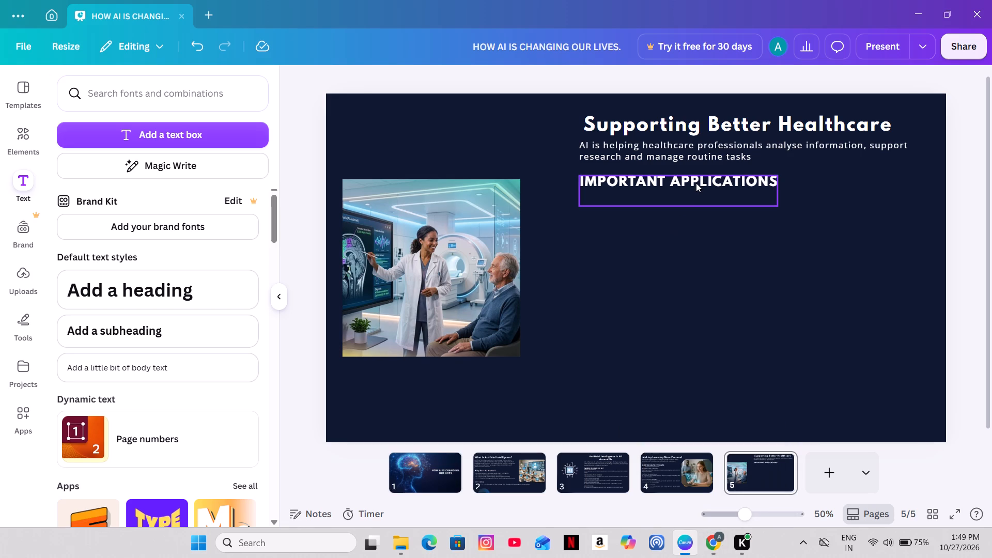
click(664, 478)
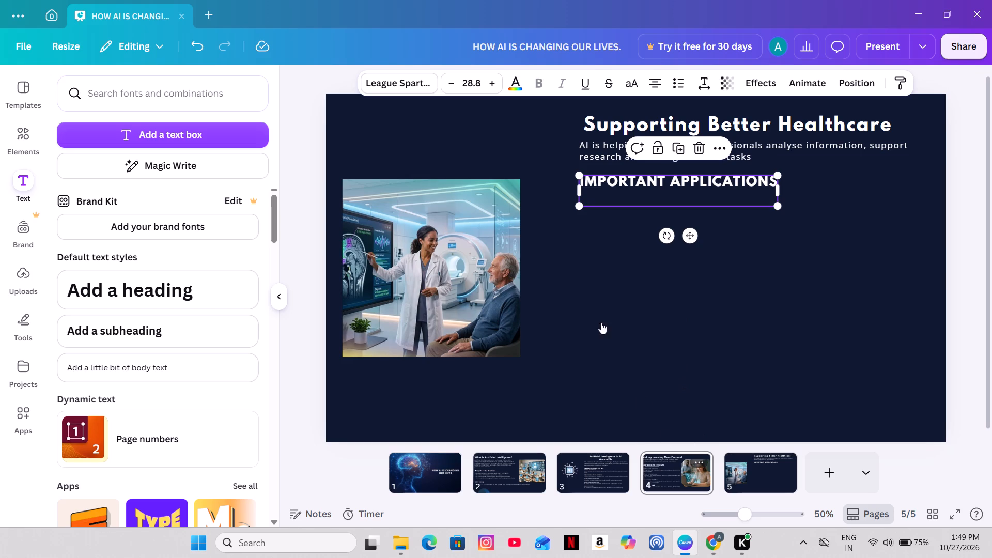
click(500, 203)
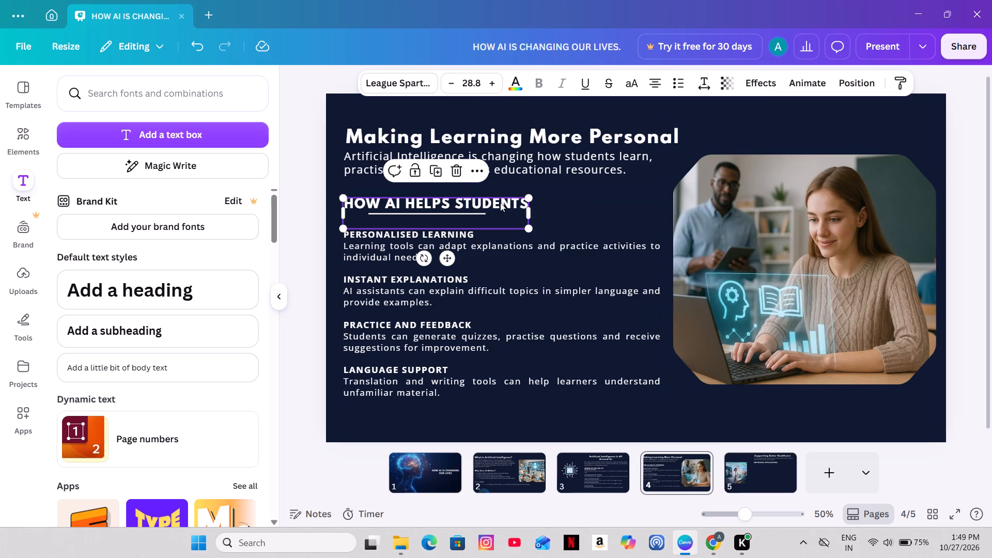
click(775, 487)
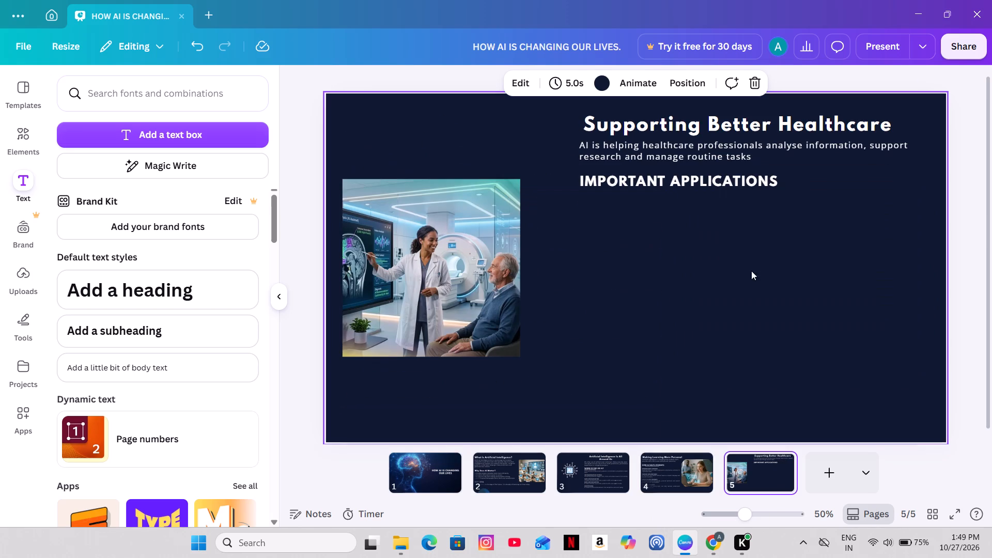
click(689, 179)
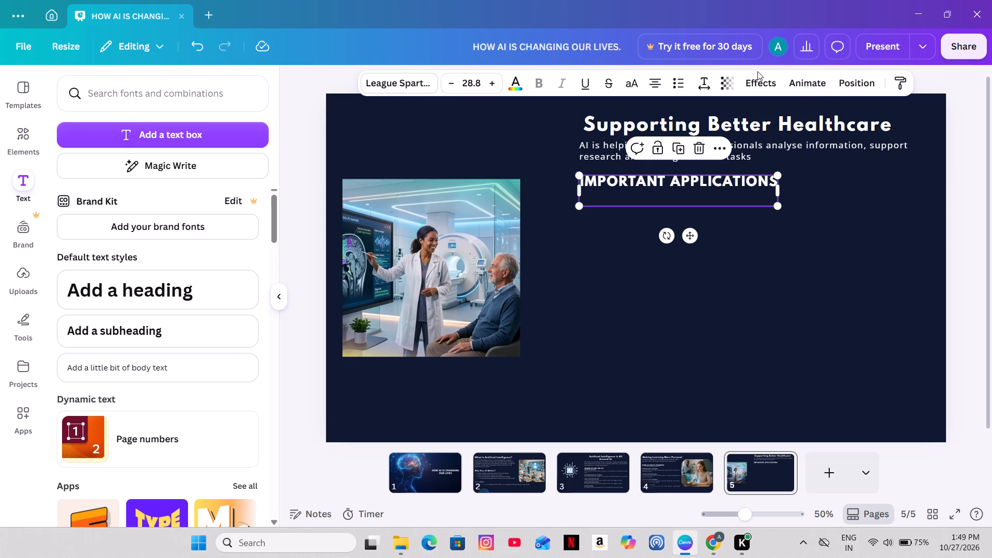
Nudge the "Supporting Better Healthcare" title ten small increments left to line up with the text below it, and deselect it.
click(831, 136)
key(Left)
key(Left)
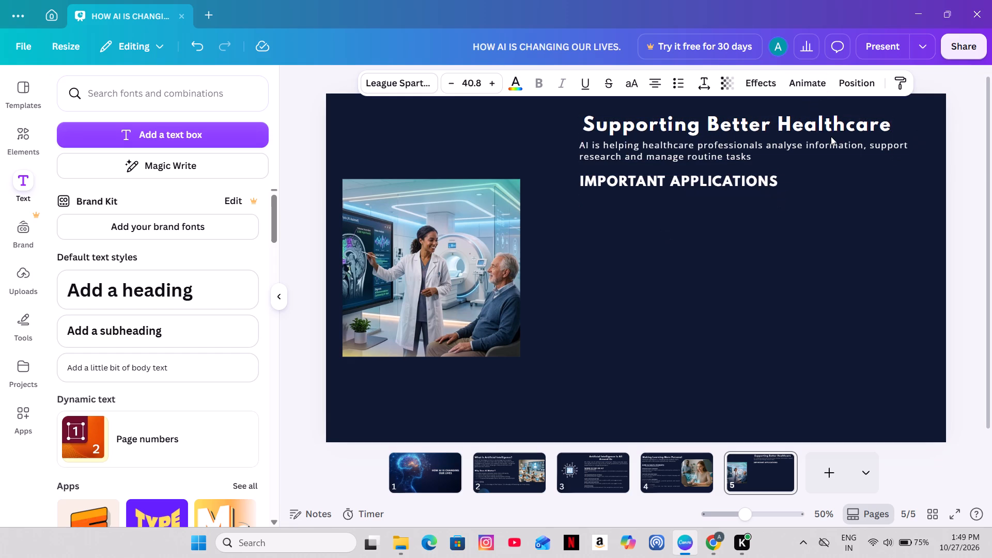
key(Left)
key(Left)
key(Left)
key(Left)
key(Left)
key(Left)
key(Left)
key(Left)
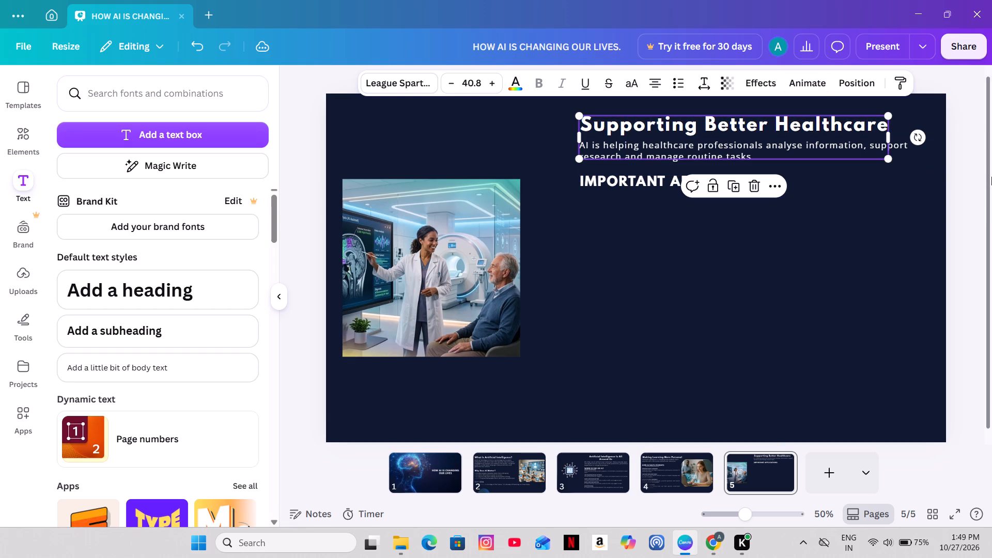
click(970, 205)
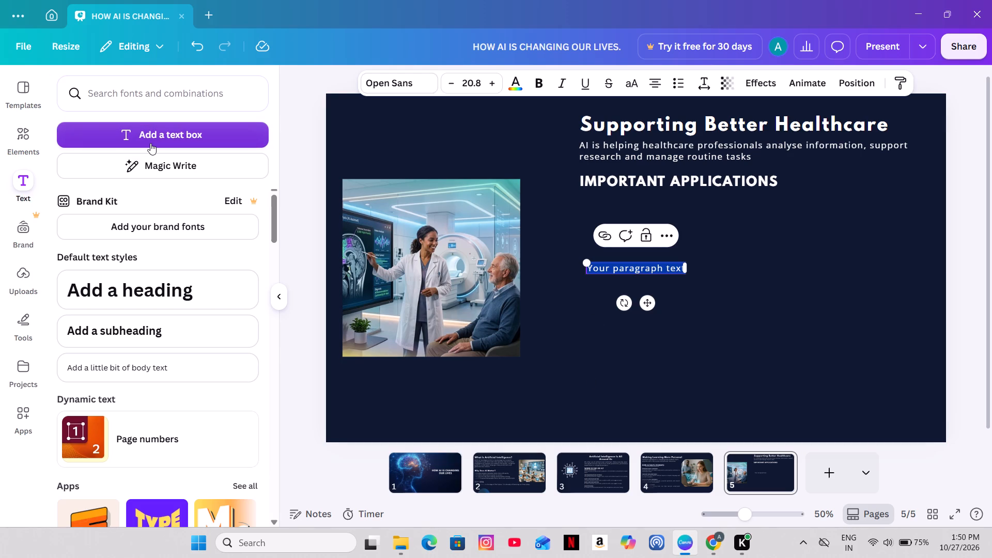
key(ctrl+v)
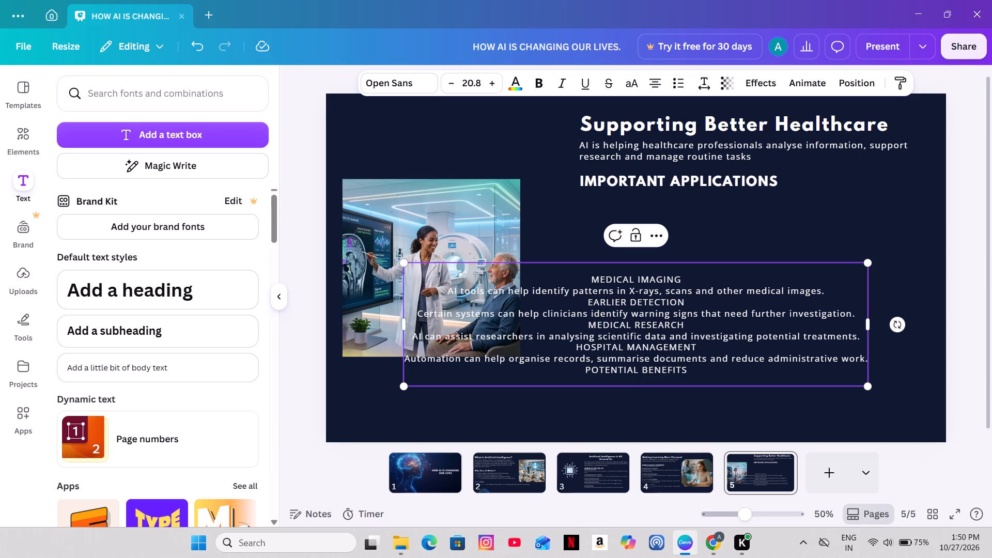
Justify all the text in the new applications text box on slide 5 and deselect it.
click(651, 88)
click(695, 335)
key(ctrl+a)
click(652, 83)
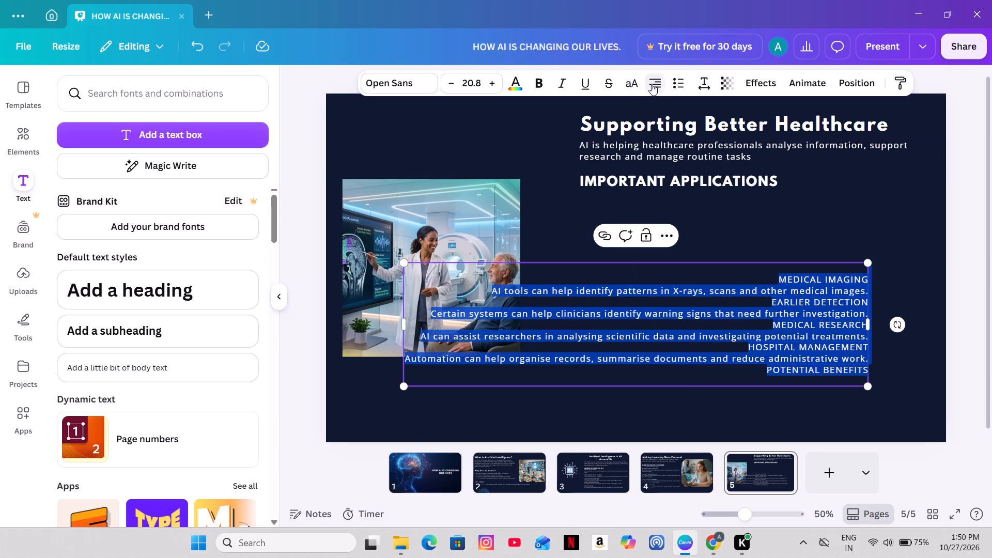
click(651, 84)
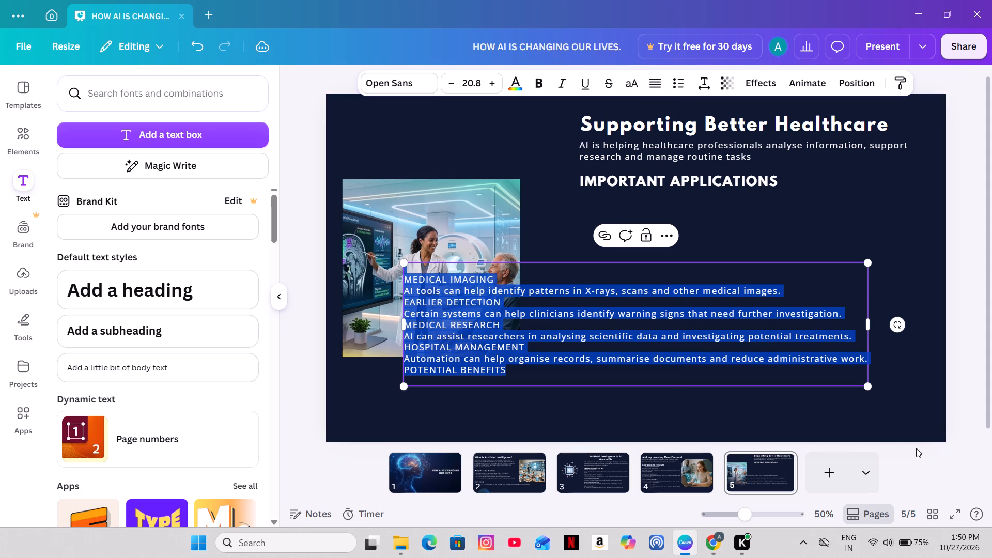
click(970, 392)
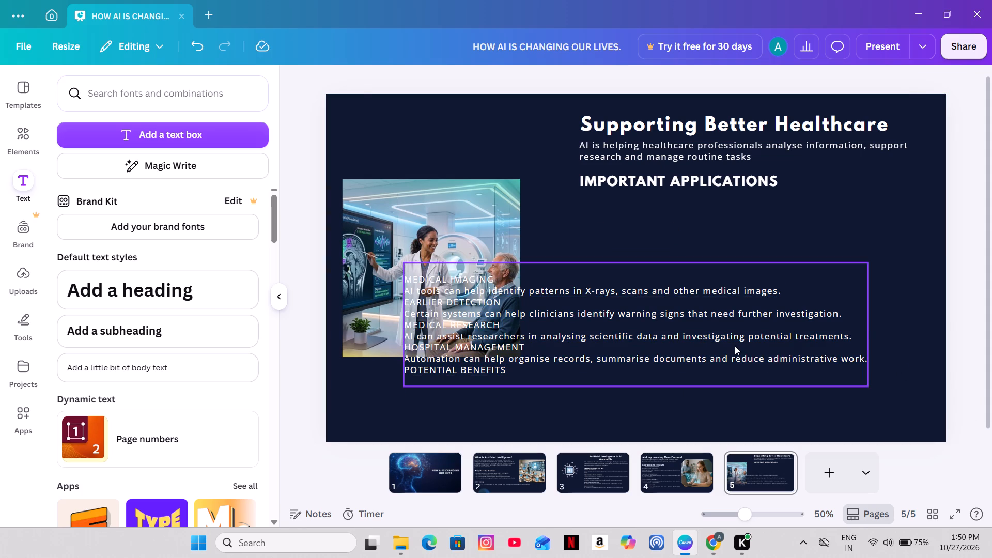
Narrow the applications text box so that each description wraps onto two lines, and deselect it.
drag(735, 346, 907, 291)
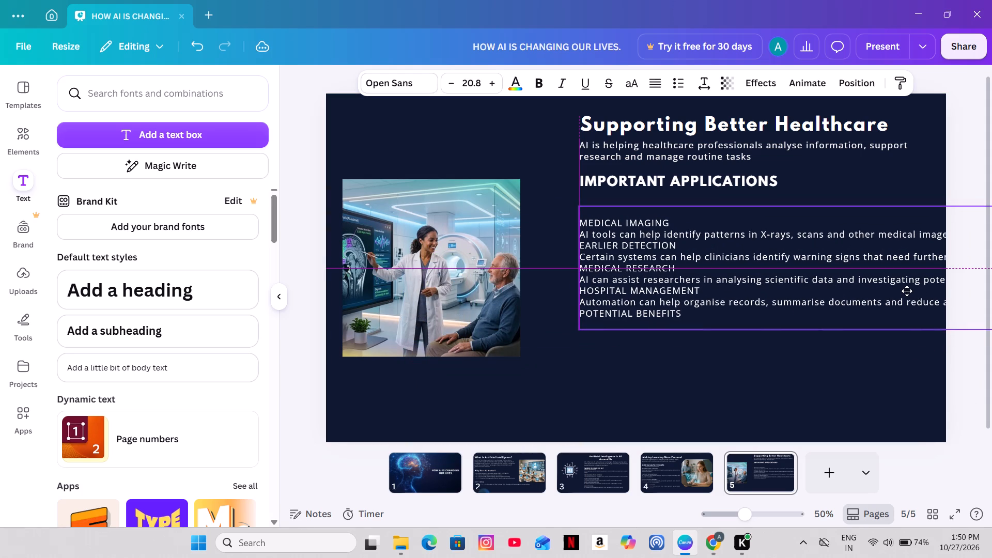
drag(907, 291, 703, 301)
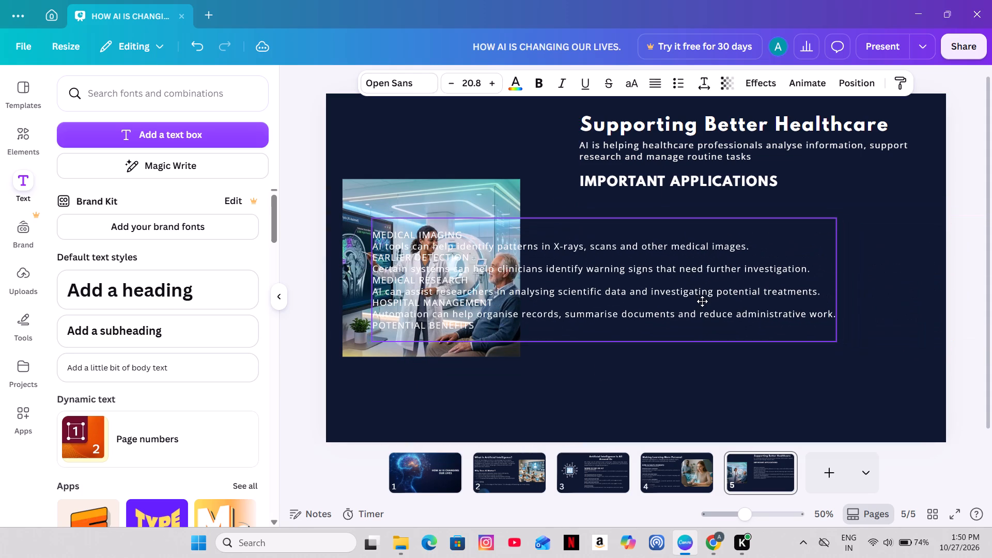
drag(839, 274, 824, 282)
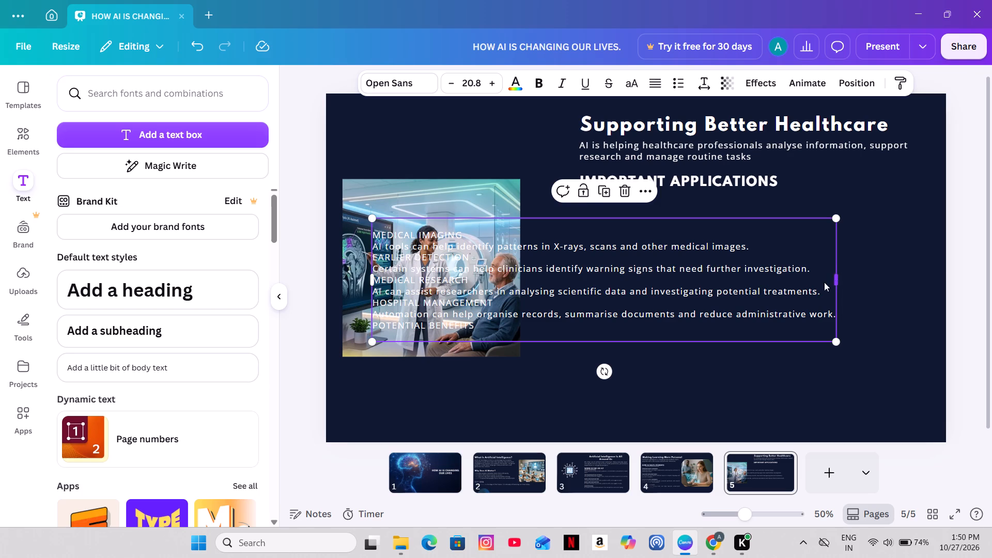
drag(824, 282, 649, 308)
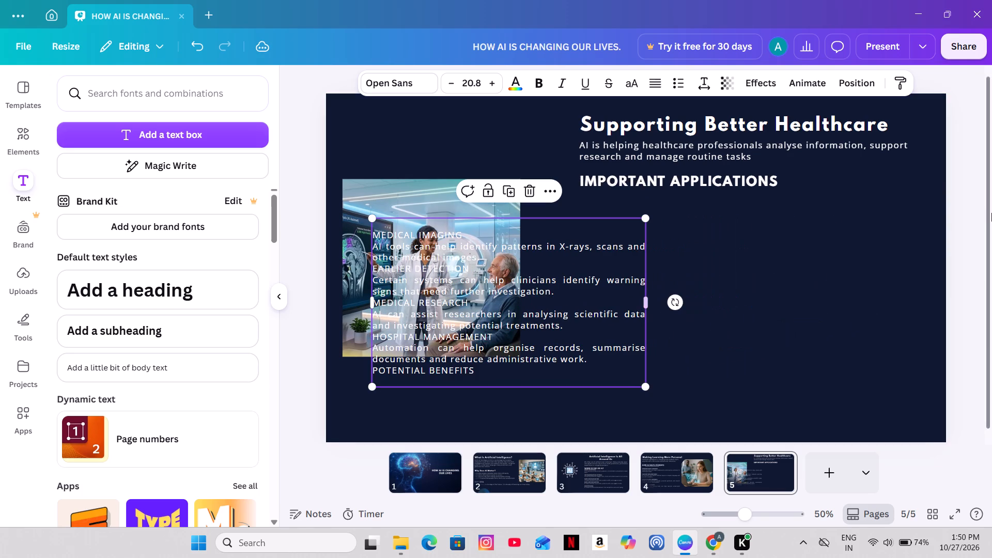
click(983, 198)
Move the applications text box just below the "IMPORTANT APPLICATIONS" heading, aligned with the heading's left edge.
drag(524, 350, 693, 331)
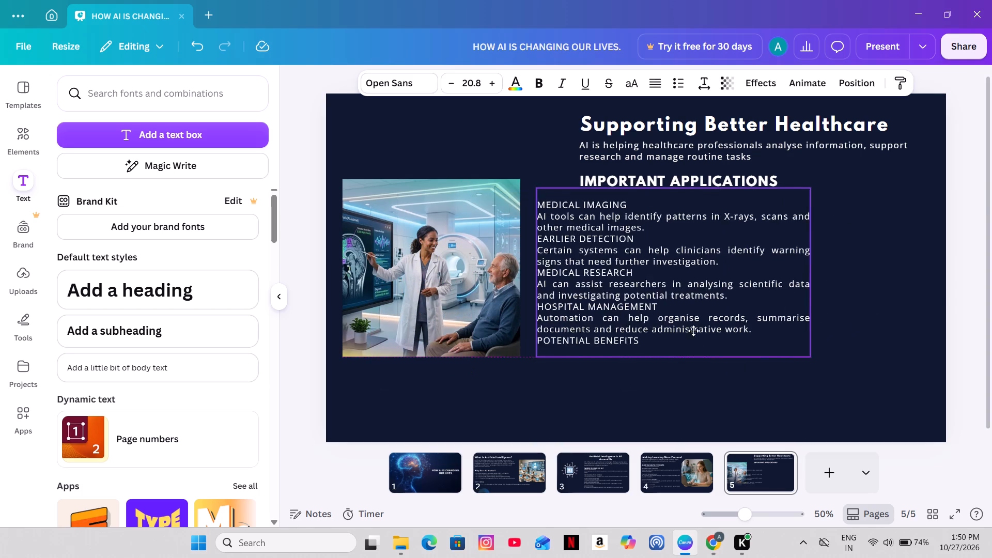
drag(693, 331, 734, 333)
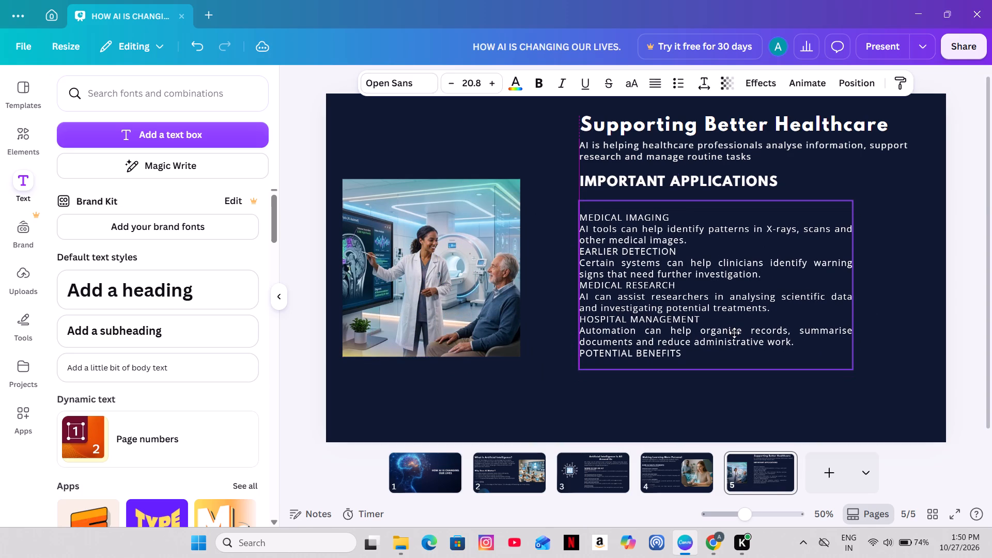
drag(734, 333, 731, 320)
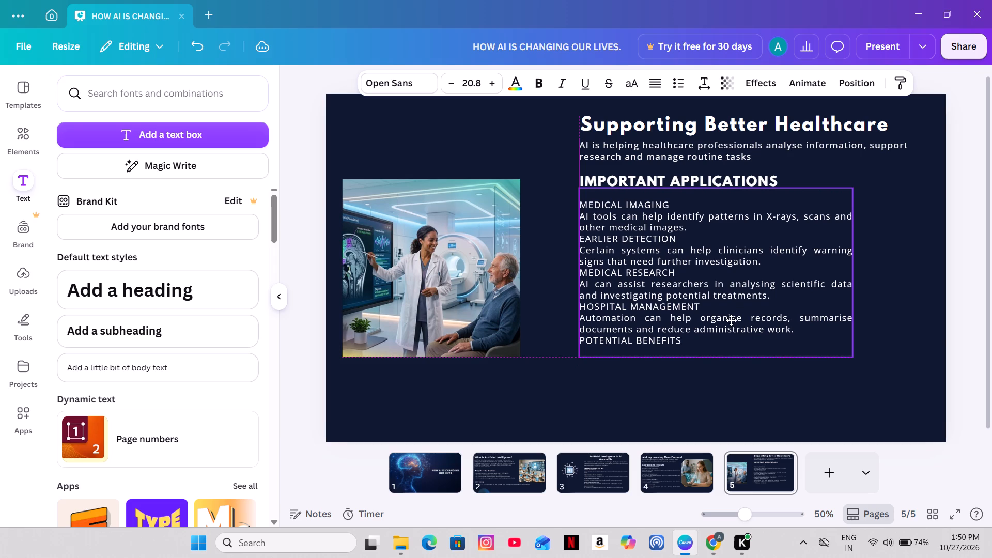
drag(731, 320, 731, 319)
drag(731, 319, 731, 314)
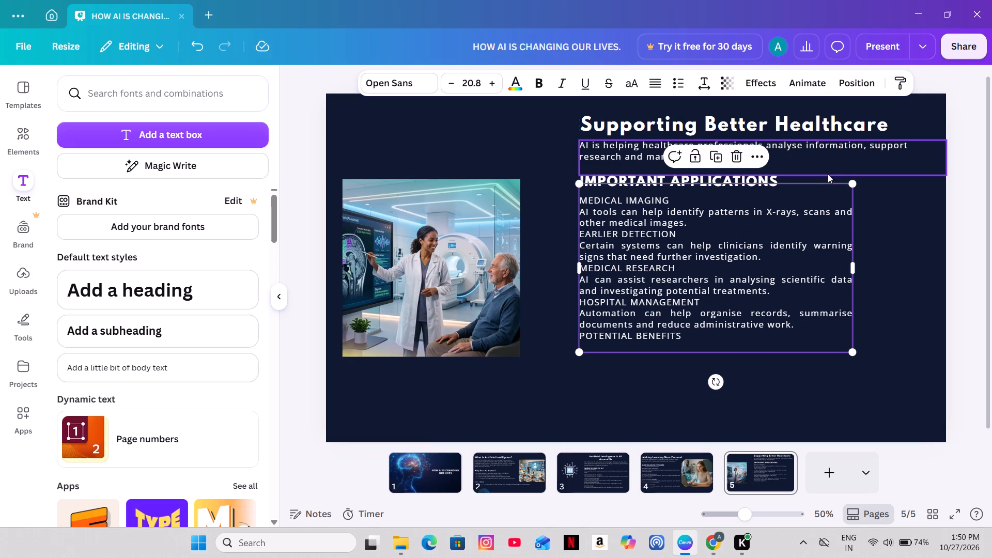
Bold the "MEDICAL IMAGING" subheading and insert a blank line after its description.
double_click(697, 199)
drag(697, 199, 676, 199)
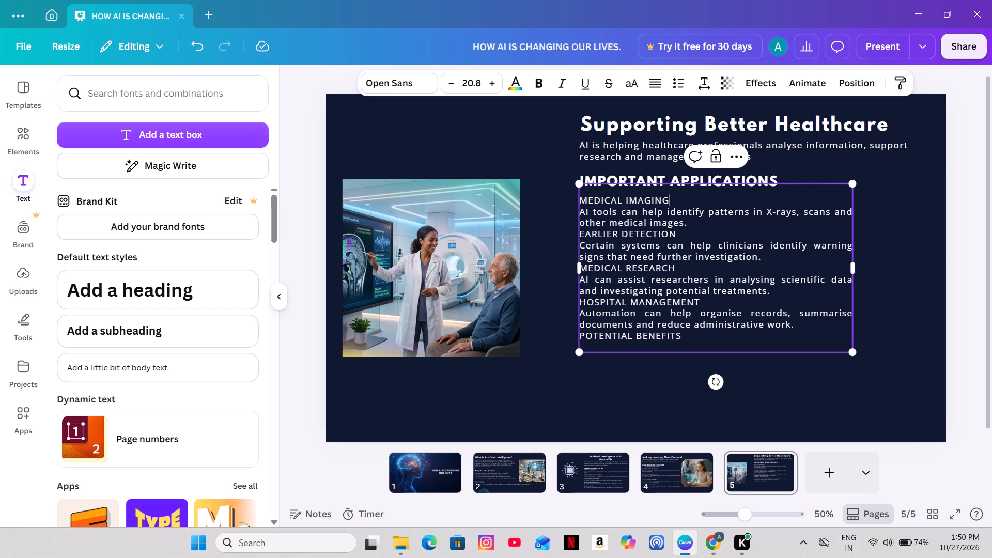
drag(674, 199, 589, 206)
drag(589, 206, 570, 199)
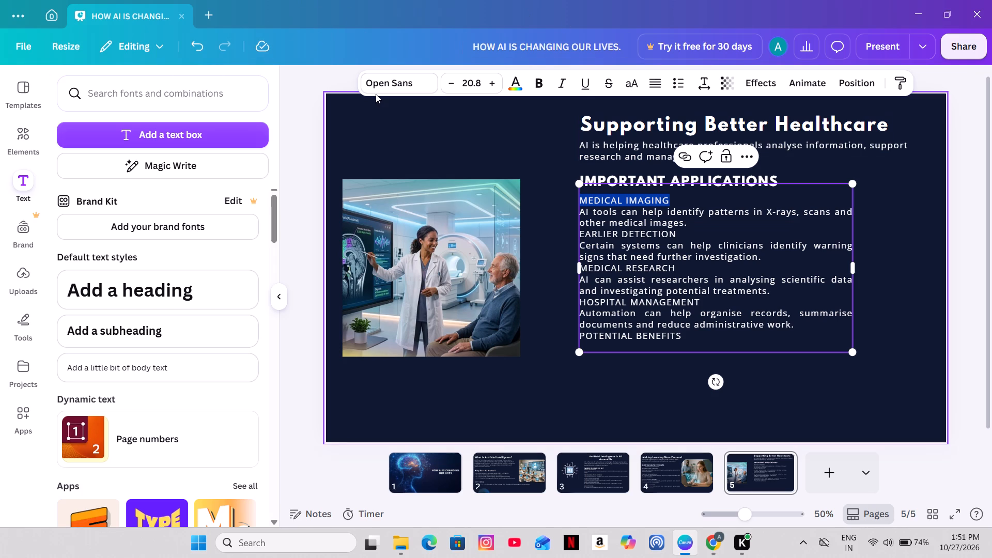
click(533, 81)
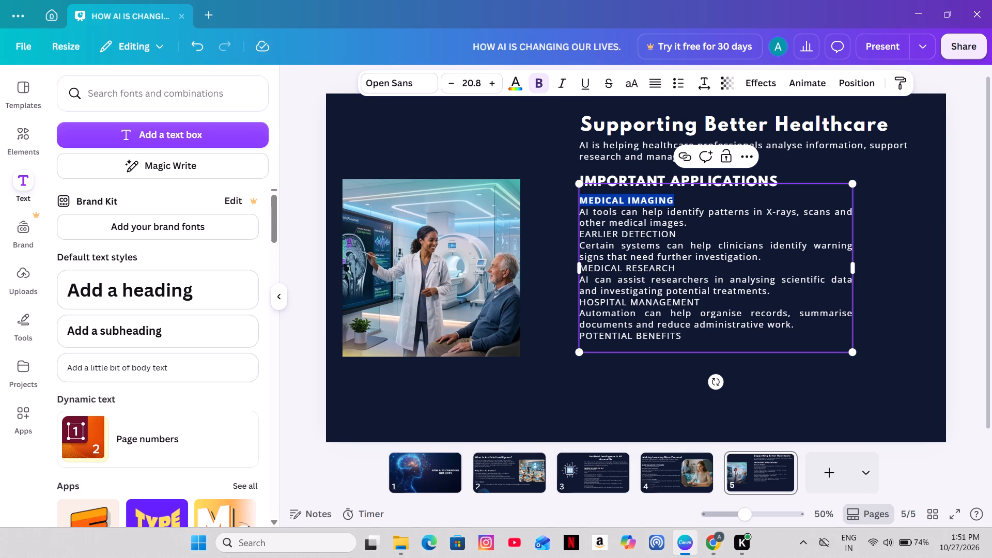
drag(678, 239, 669, 233)
click(691, 222)
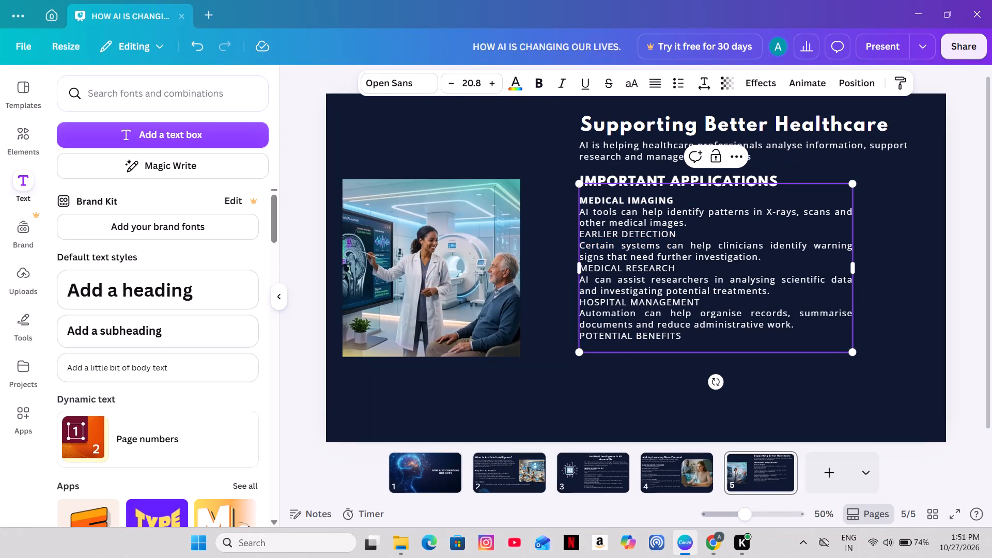
key(shift+Return)
Bold the "EARLIER DETECTION" subheading and insert a blank line after its description.
drag(672, 246, 664, 248)
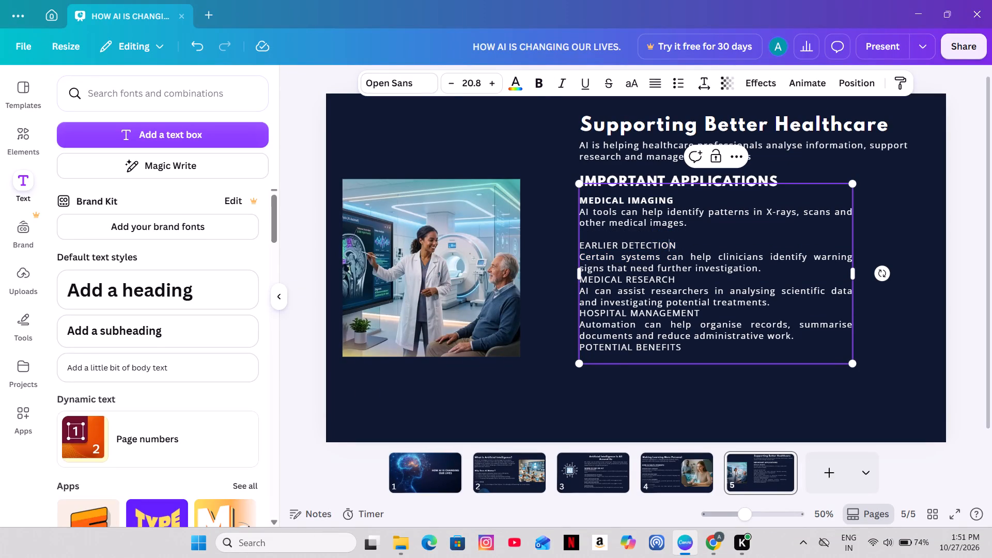
drag(664, 248, 650, 241)
drag(690, 242, 609, 251)
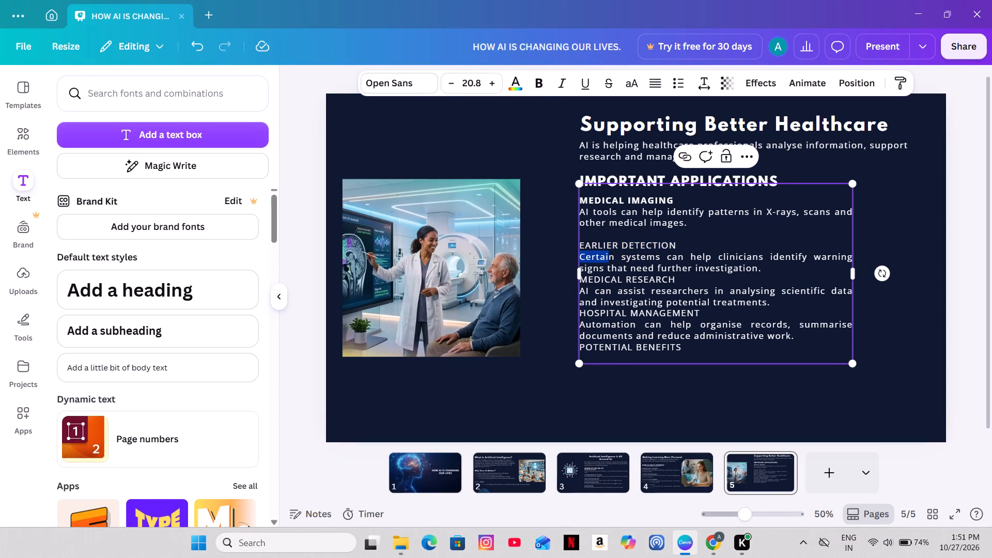
drag(609, 251, 573, 243)
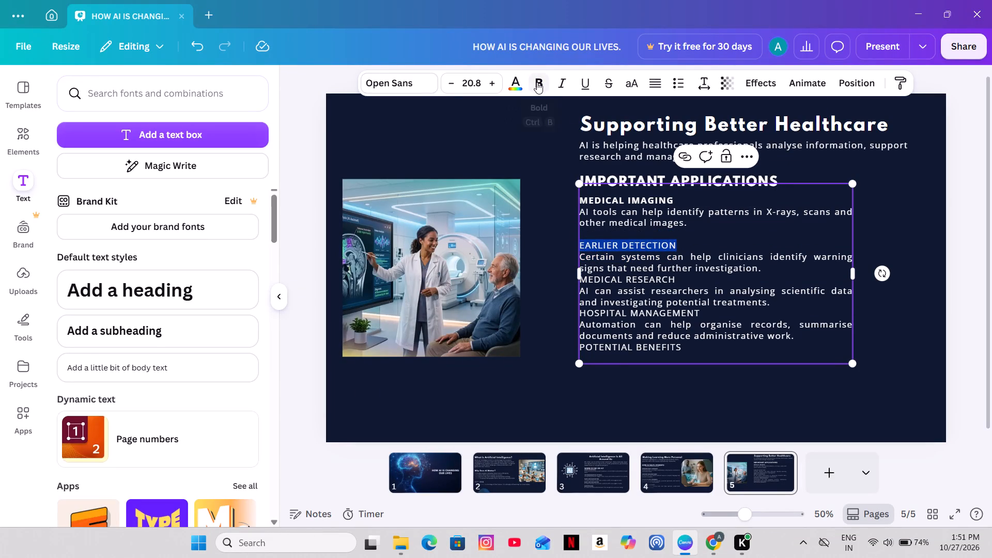
click(537, 82)
click(778, 270)
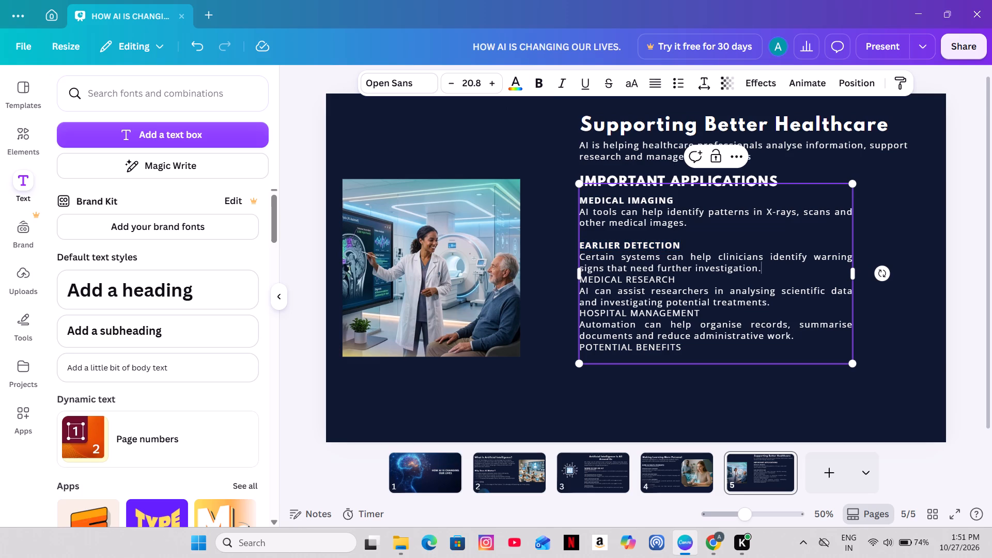
key(shift+Return)
Bold the "MEDICAL RESEARCH" and "HOSPITAL MANAGEMENT" subheadings, with a blank line separating the two sections, and deselect the text box.
drag(684, 289, 579, 289)
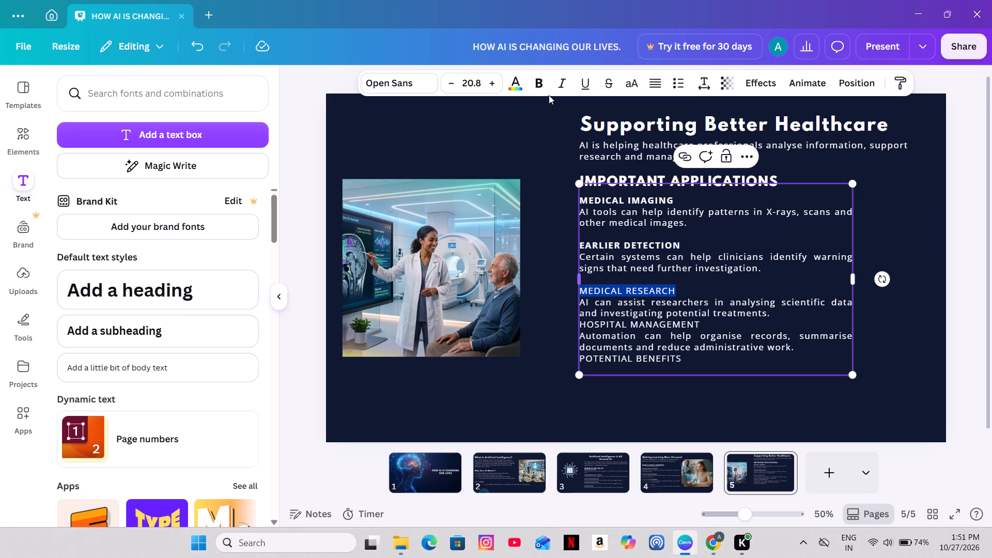
click(545, 81)
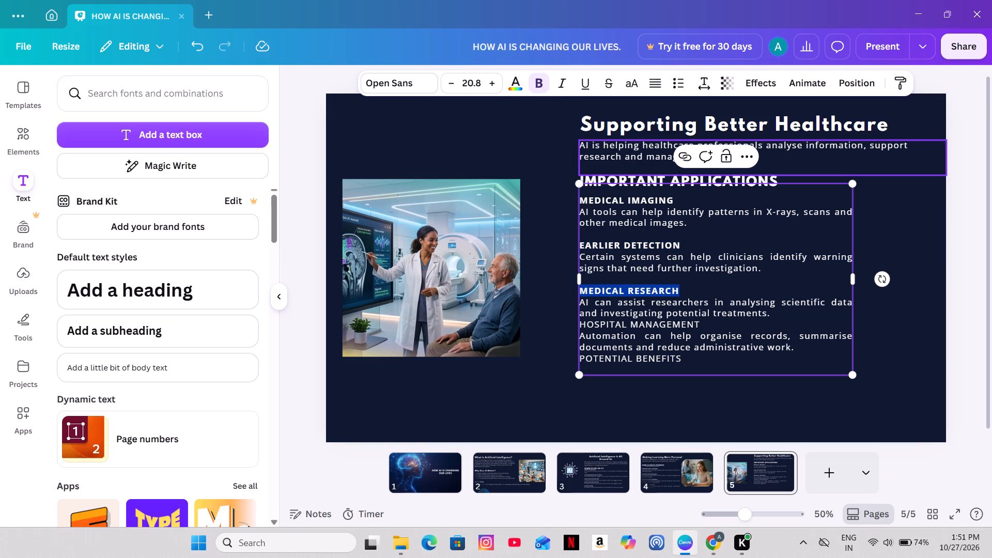
click(783, 317)
key(shift+Return)
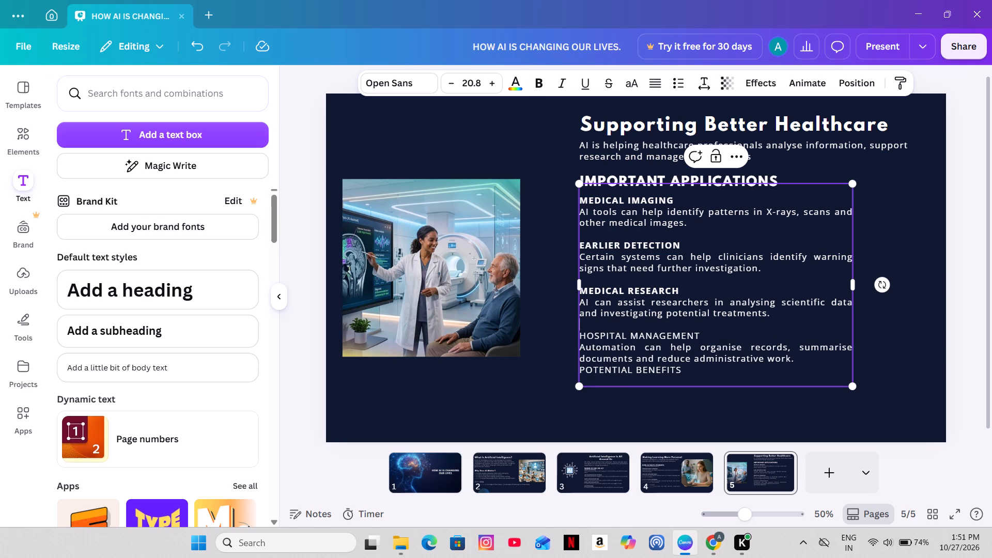
drag(704, 336, 612, 340)
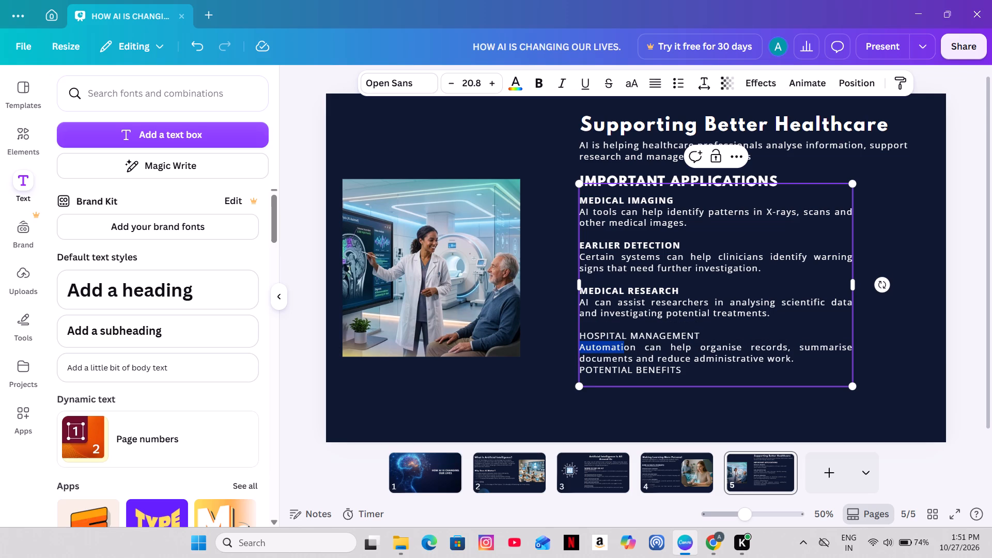
drag(612, 340, 560, 335)
click(537, 82)
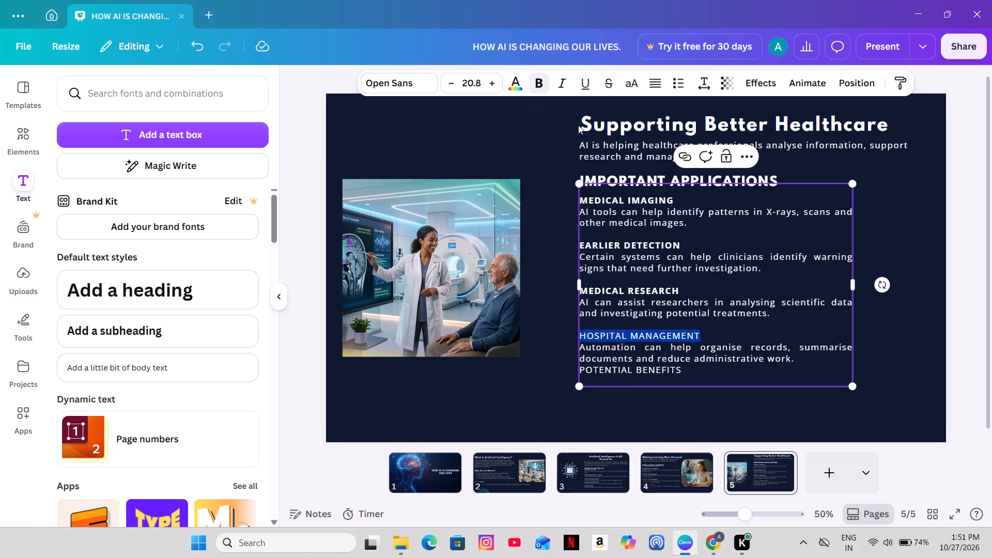
click(954, 247)
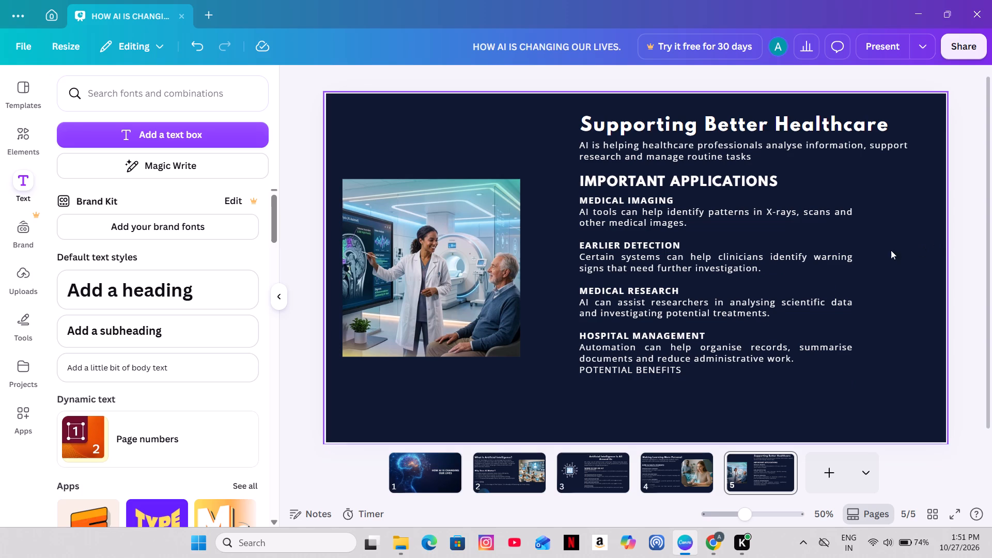
Widen the applications text box until its right edge roughly matches the end of the introductory sentence, and deselect it.
click(823, 277)
drag(854, 287, 914, 278)
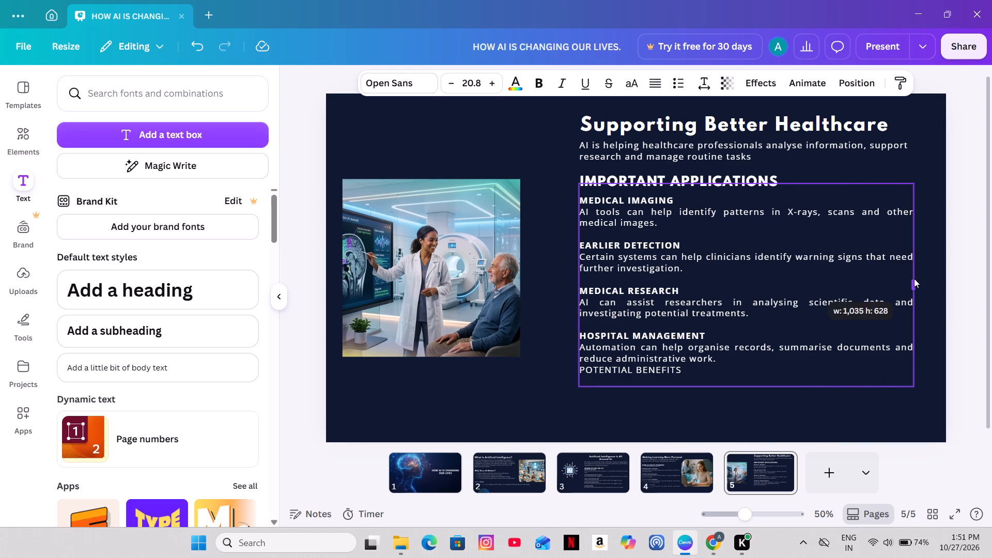
drag(914, 278, 924, 273)
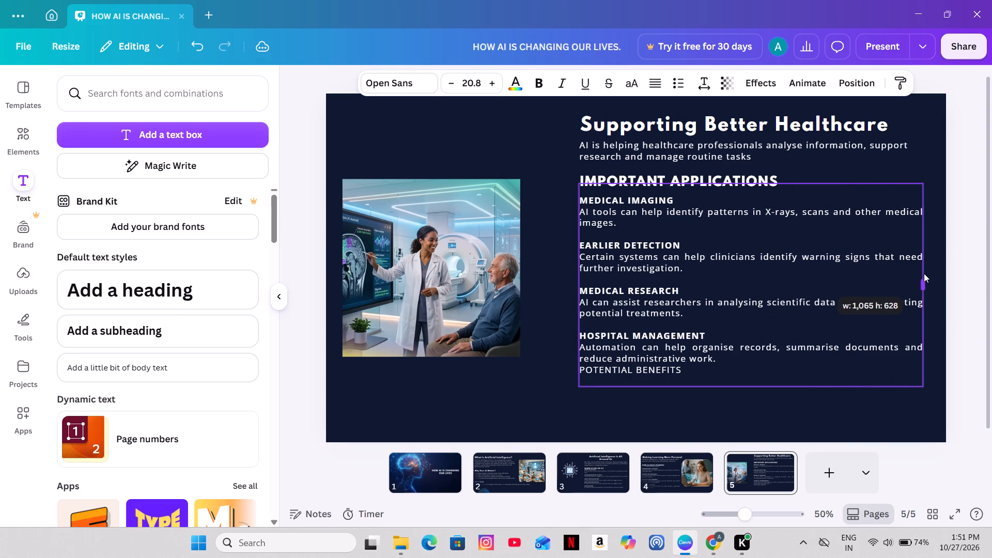
drag(924, 273, 911, 274)
click(978, 253)
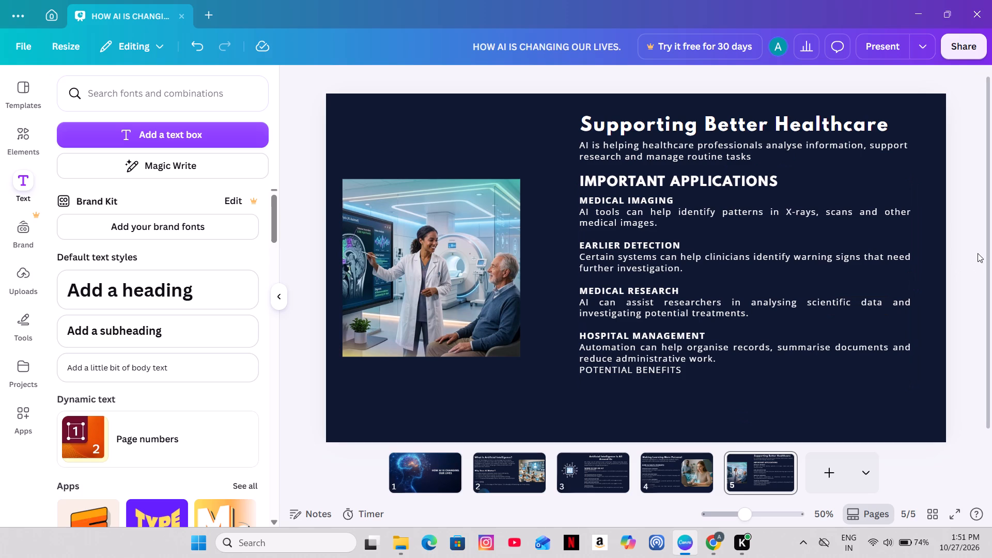
Nudge the applications text box down one small increment from the "IMPORTANT APPLICATIONS" heading and deselect it.
click(801, 278)
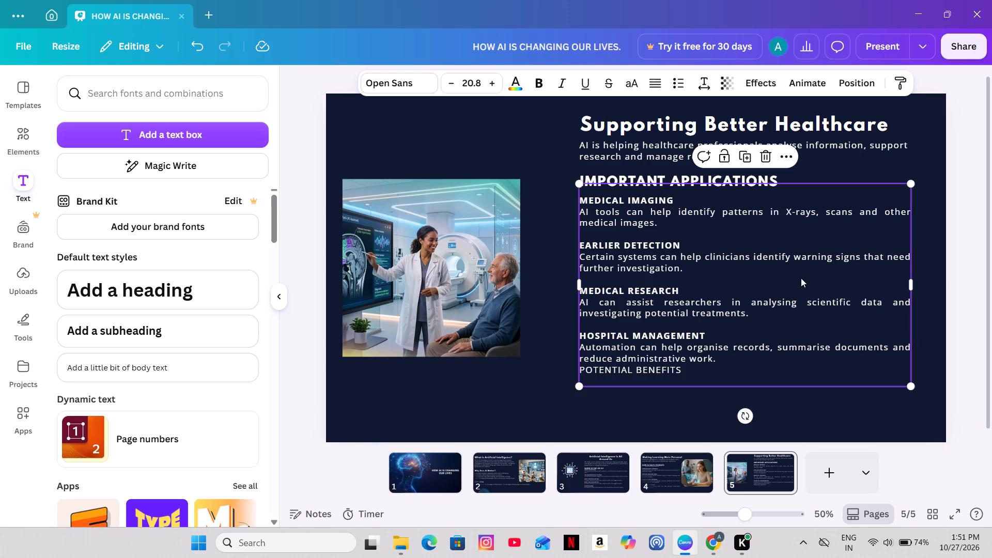
key(Down)
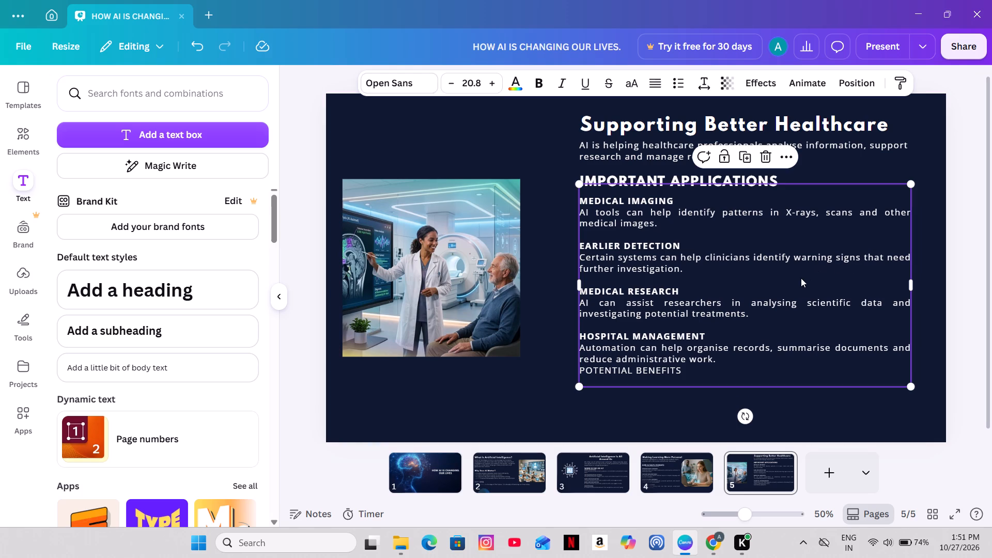
click(977, 179)
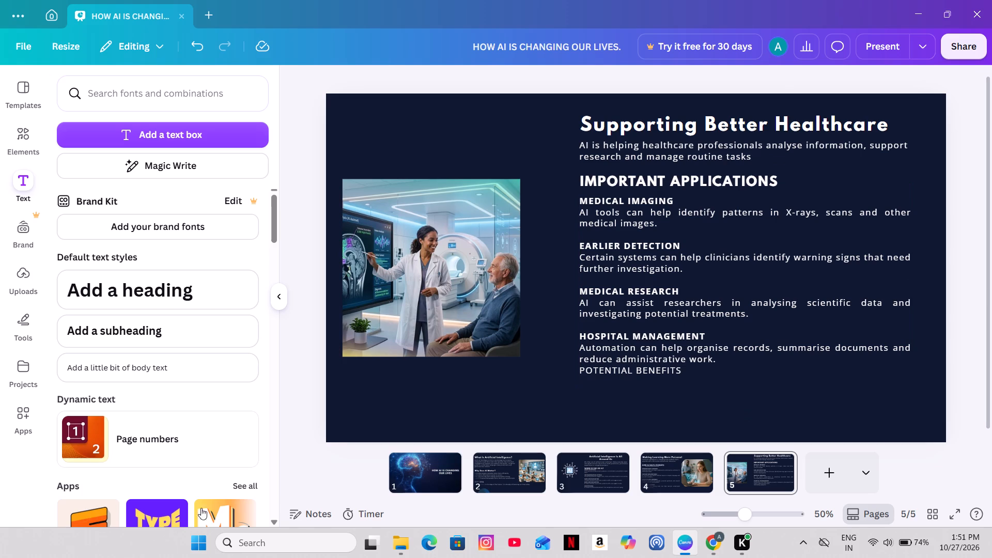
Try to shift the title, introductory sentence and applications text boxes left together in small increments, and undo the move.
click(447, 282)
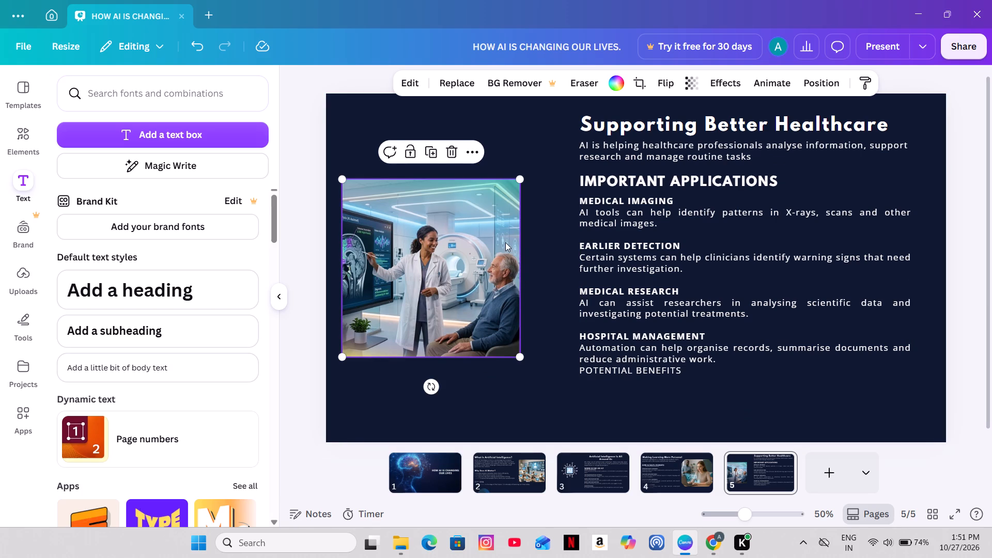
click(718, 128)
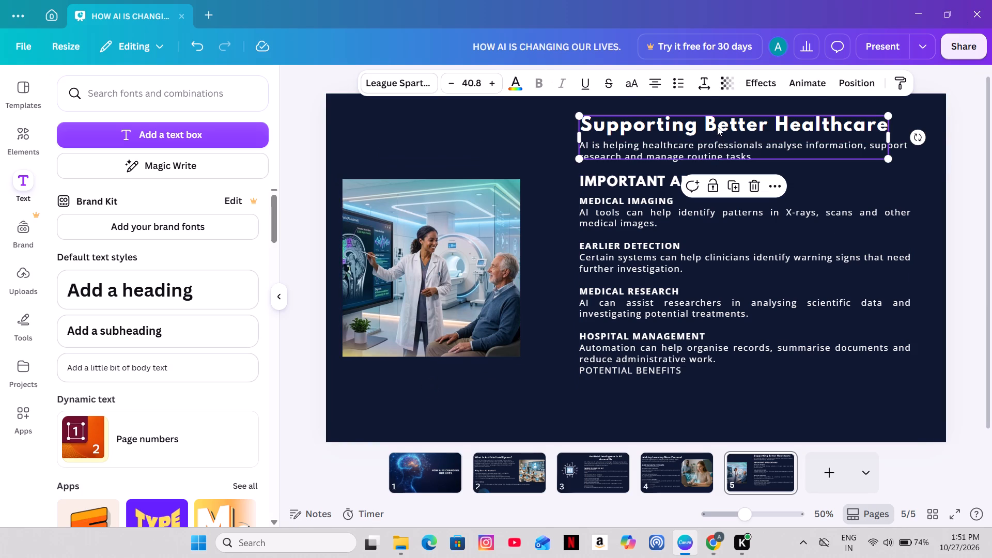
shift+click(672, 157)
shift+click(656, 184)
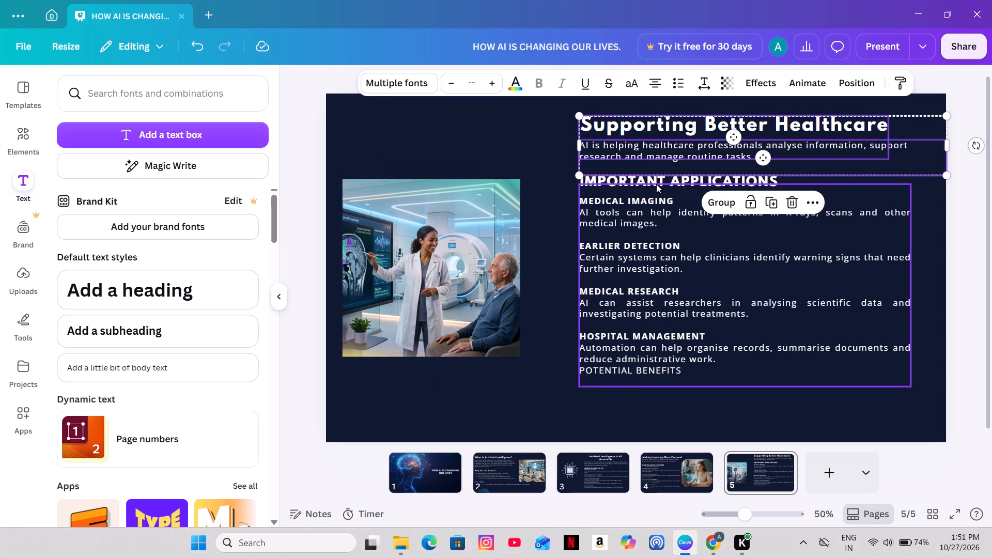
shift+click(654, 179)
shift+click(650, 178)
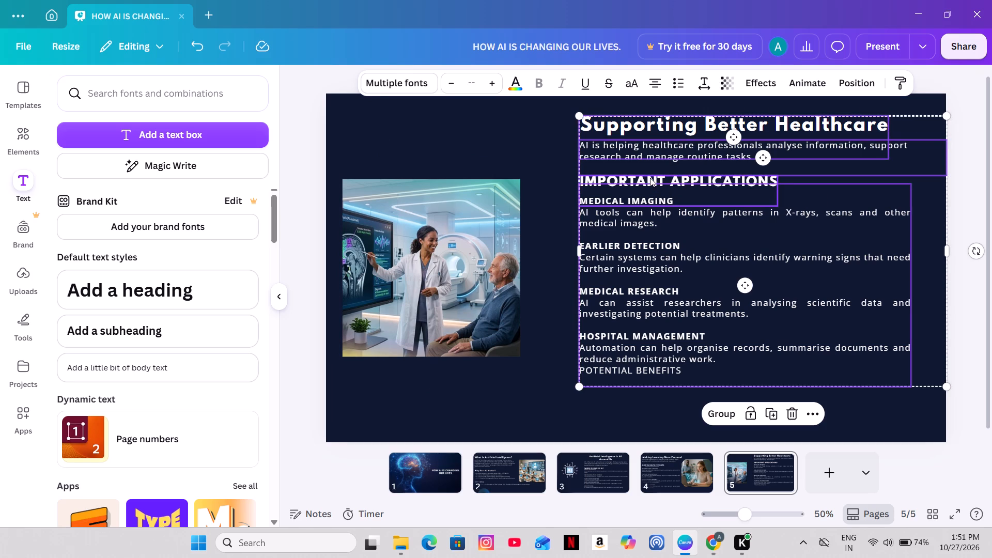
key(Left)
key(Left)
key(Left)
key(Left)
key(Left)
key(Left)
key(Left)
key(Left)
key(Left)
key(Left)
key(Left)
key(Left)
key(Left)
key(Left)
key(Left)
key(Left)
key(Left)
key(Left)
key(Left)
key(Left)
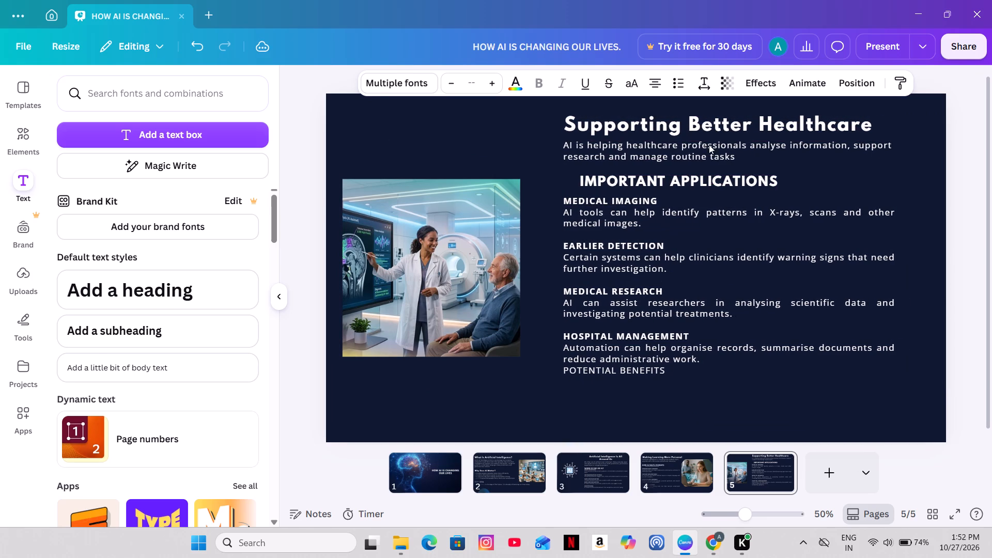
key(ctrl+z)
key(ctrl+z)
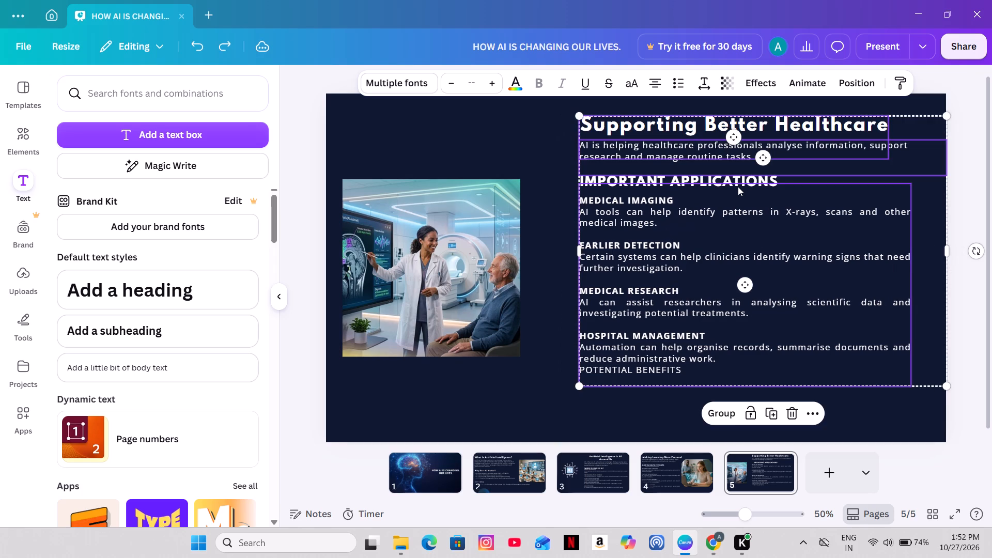
Add the "IMPORTANT APPLICATIONS" heading to the text box selection and nudge all four boxes left, closer to the hospital picture.
shift+click(676, 177)
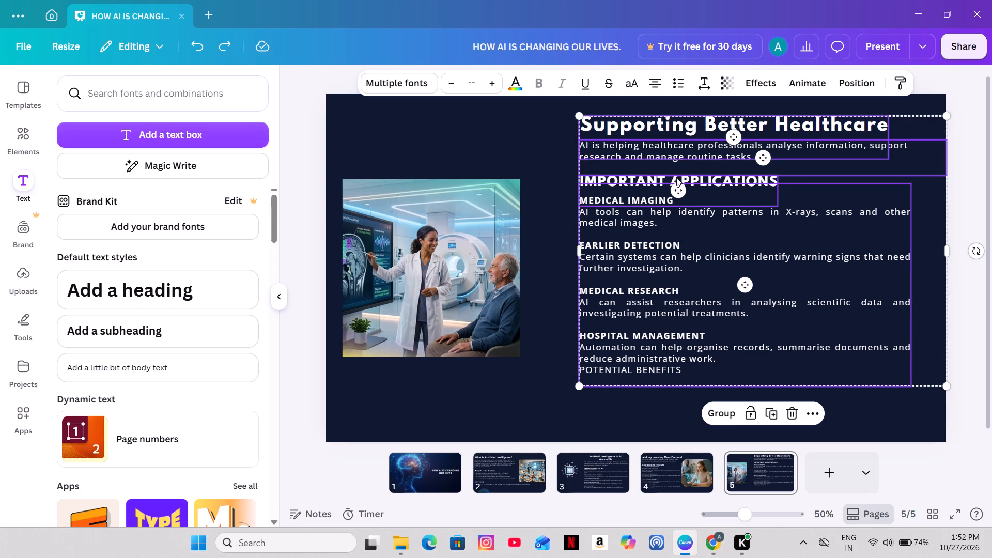
key(Left)
key(Left)
key(Left)
key(Left)
key(Left)
key(Left)
key(Left)
key(Left)
key(Left)
key(Left)
key(Left)
key(Left)
key(Left)
key(Left)
key(Left)
key(Left)
key(Left)
key(Left)
key(Left)
key(Left)
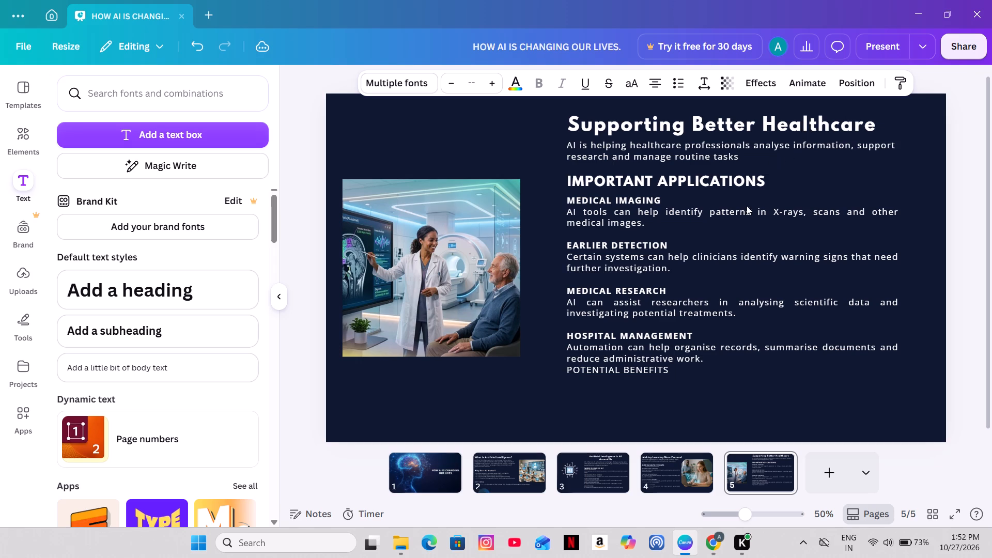
key(Left)
key(Left)
key(Left)
key(Left)
key(Left)
key(Left)
key(Left)
key(Left)
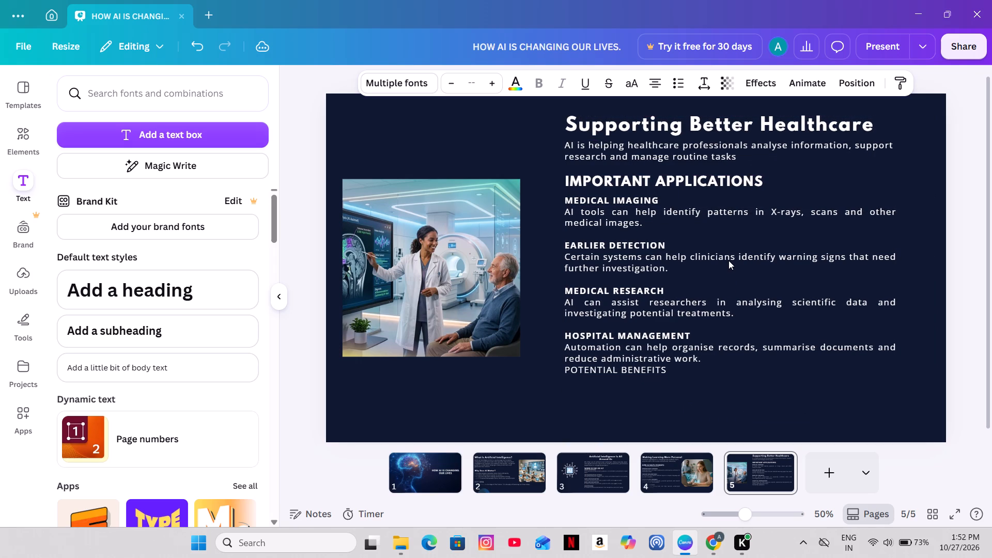
key(Left)
key(Left)
key(Left)
key(Left)
key(Left)
key(Left)
key(Left)
key(Left)
key(Left)
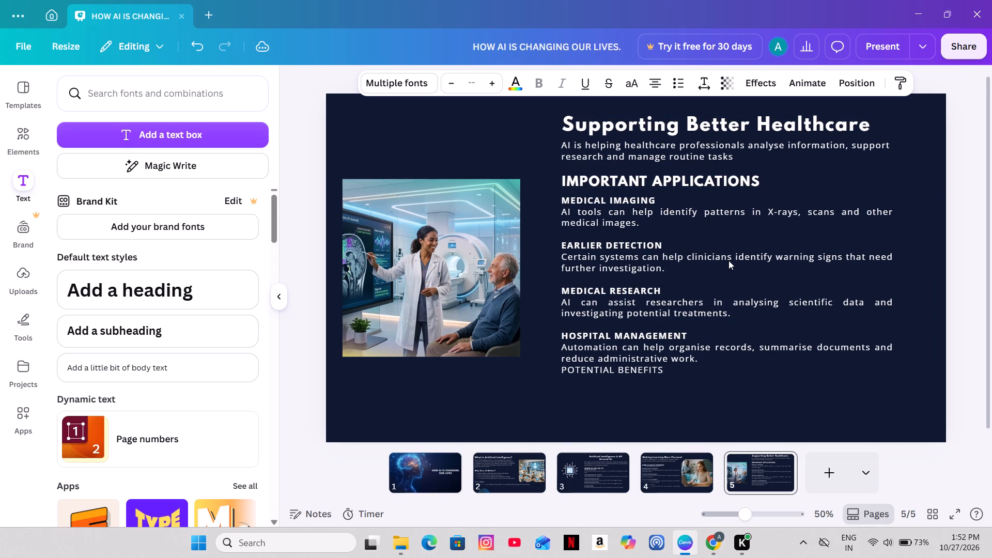
key(Left)
key(Left)
key(Left)
key(Left)
key(Left)
Nudge the four selected text boxes down together until the block is roughly centred vertically on the slide, and deselect them.
key(Down)
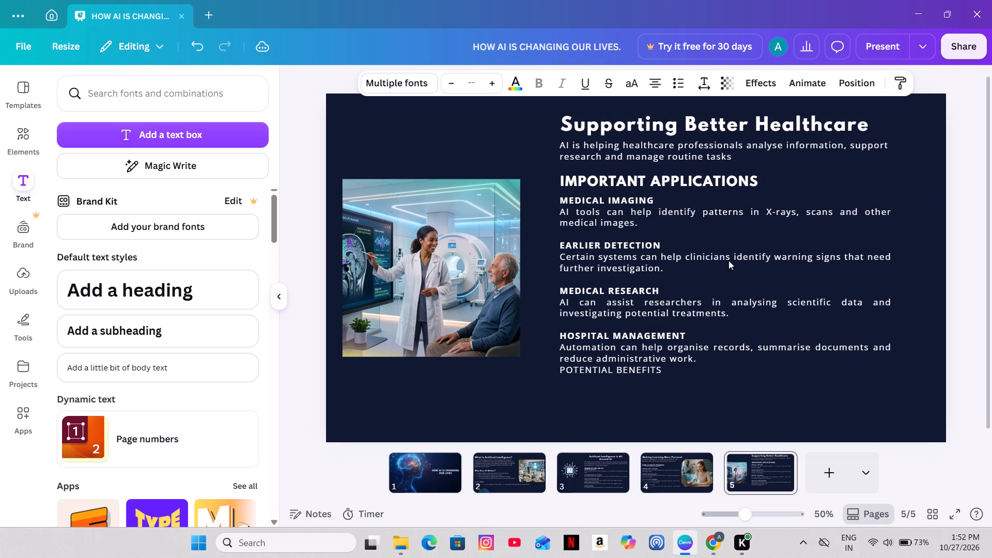
key(Down)
key(Down)
key(Down)
key(Down)
key(Down)
key(Down)
key(Down)
key(Down)
key(Down)
key(Down)
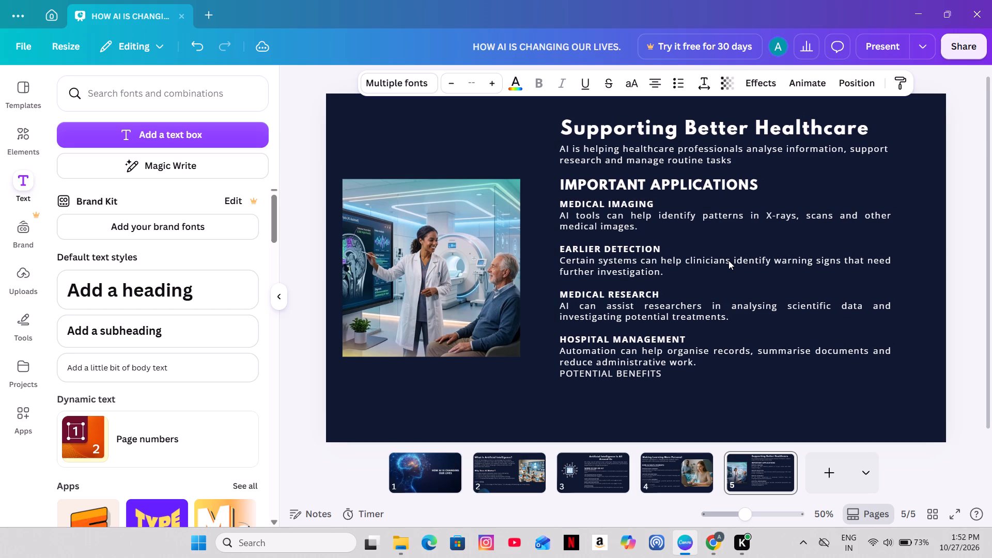
key(Down)
key(Down)
key(Down)
key(Down)
key(Down)
key(Down)
key(Down)
key(Down)
key(Down)
key(Down)
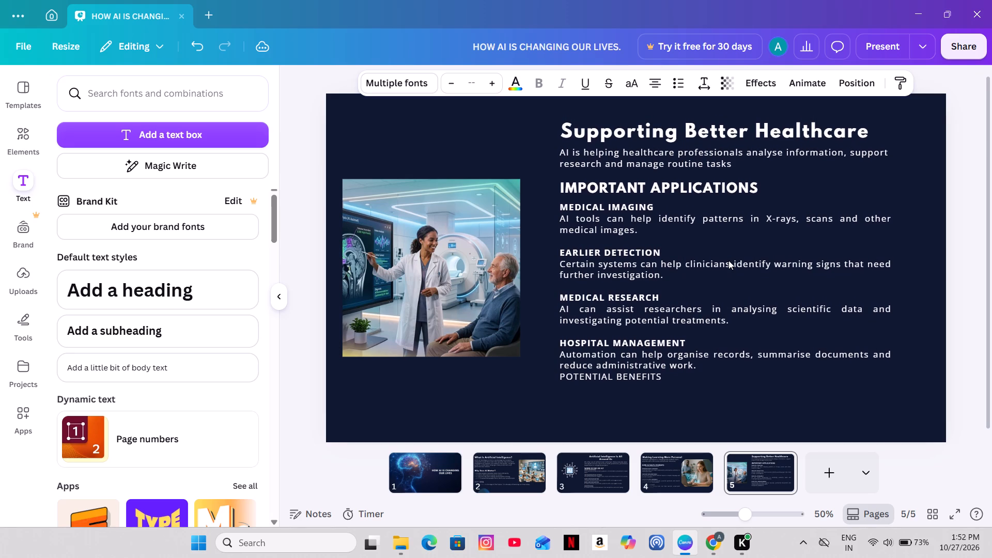
key(Down)
key(Down)
key(Down)
key(Down)
key(Down)
key(Down)
key(Down)
key(Down)
key(Down)
key(Down)
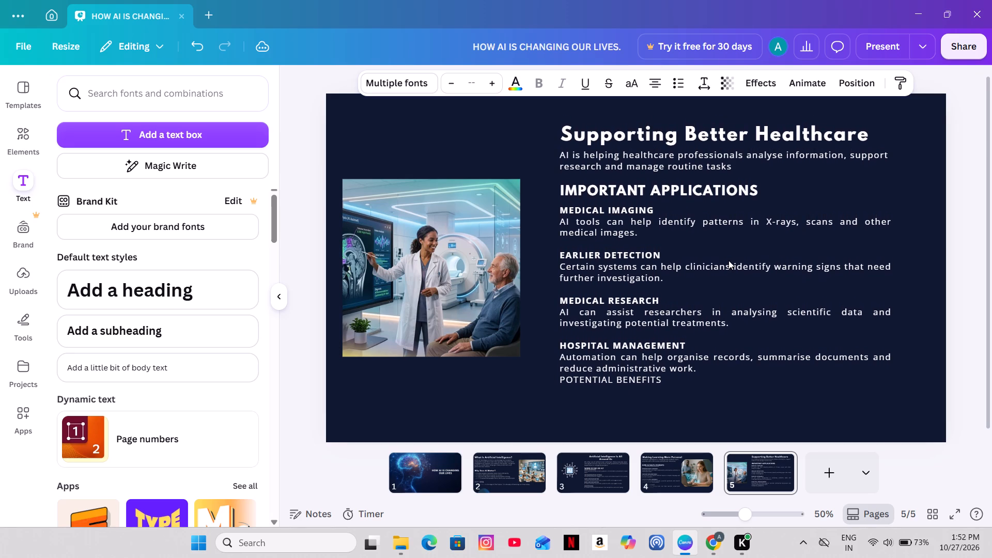
key(Down)
key(Down)
key(Down)
key(Down)
key(Down)
key(Down)
key(Down)
key(Down)
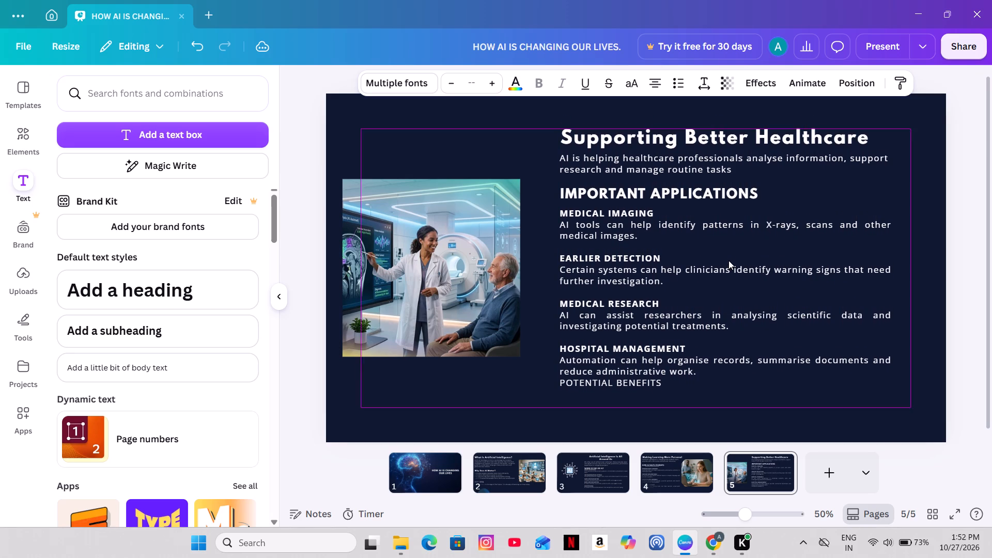
key(Down)
key(Down)
key(Down)
key(Down)
key(Down)
key(Down)
key(Down)
key(Down)
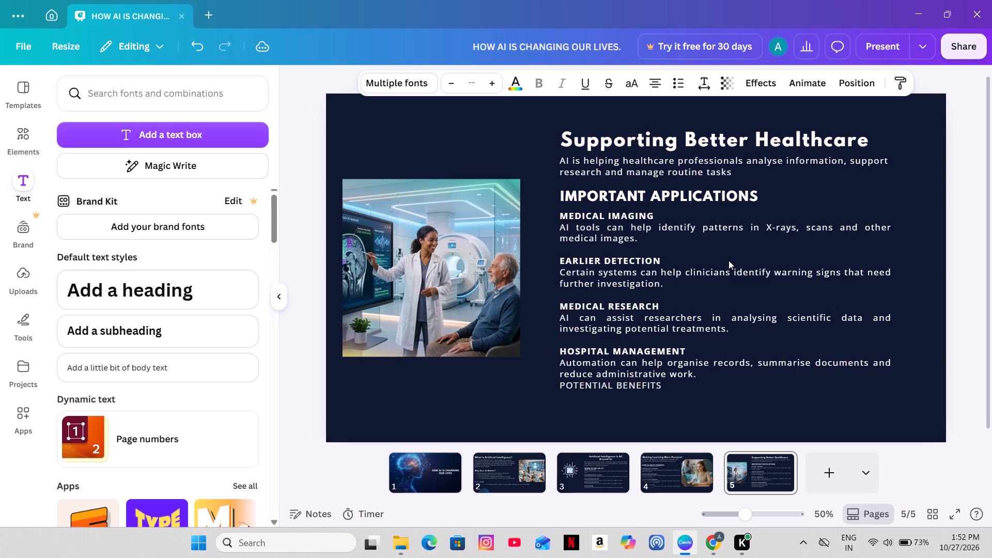
key(Down)
key(Down)
key(Down)
key(Down)
key(Down)
key(Down)
key(Down)
key(Down)
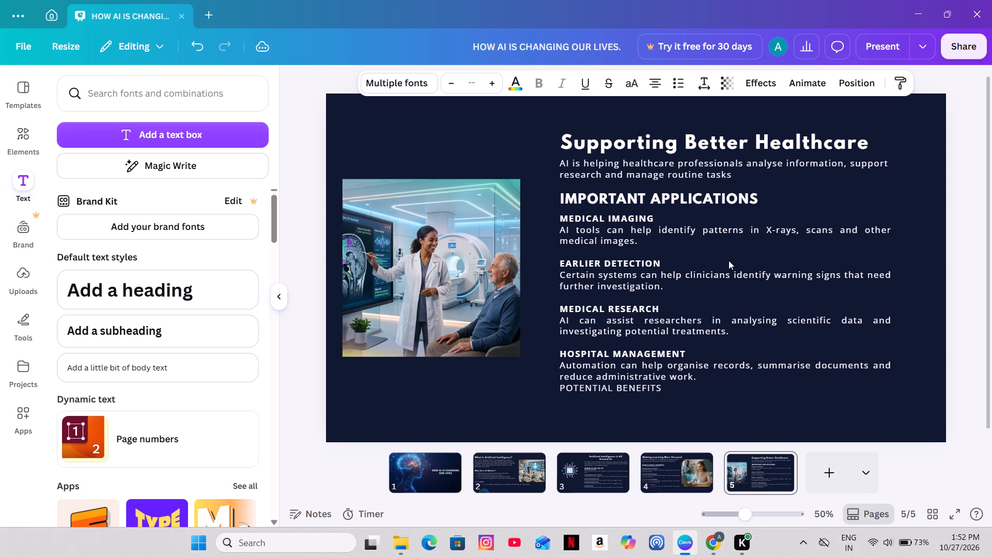
click(962, 223)
click(965, 222)
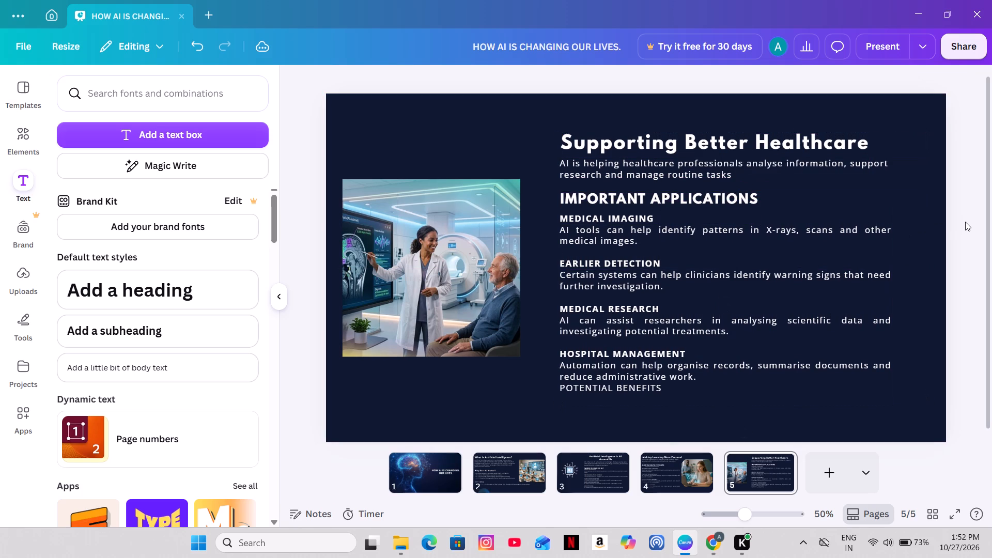
Look through slides 1 to 5 to compare their layouts and decoration, finishing on the healthcare slide.
click(445, 470)
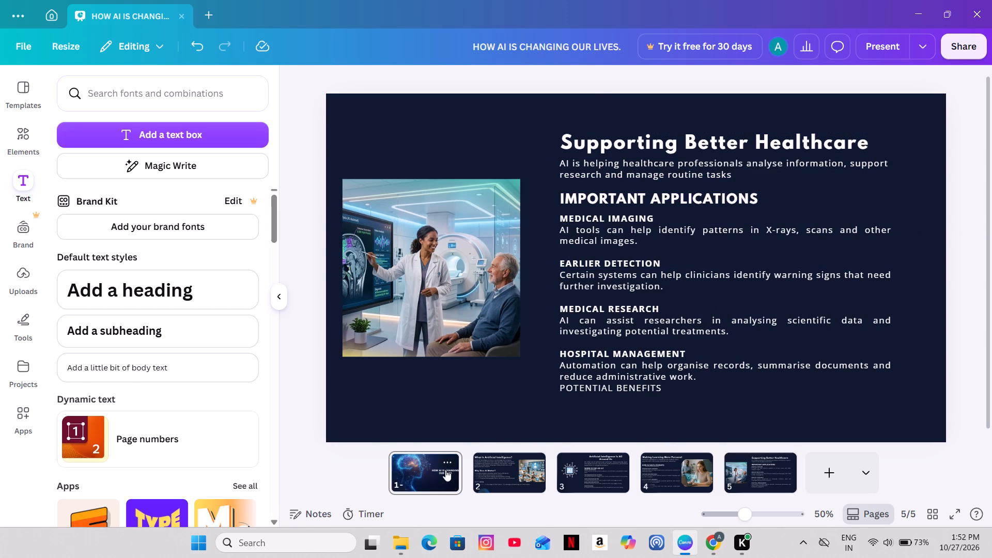
key(Right)
key(Left)
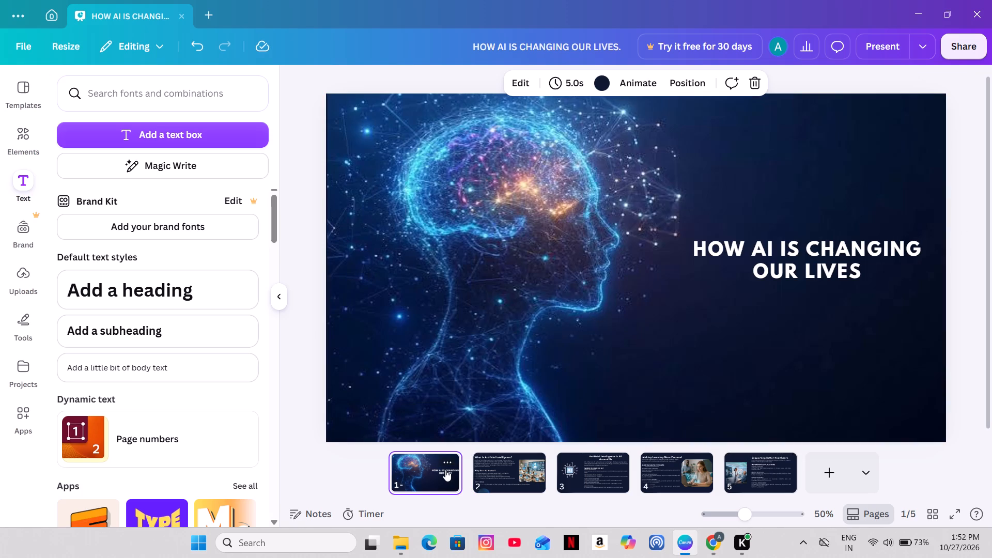
key(Right)
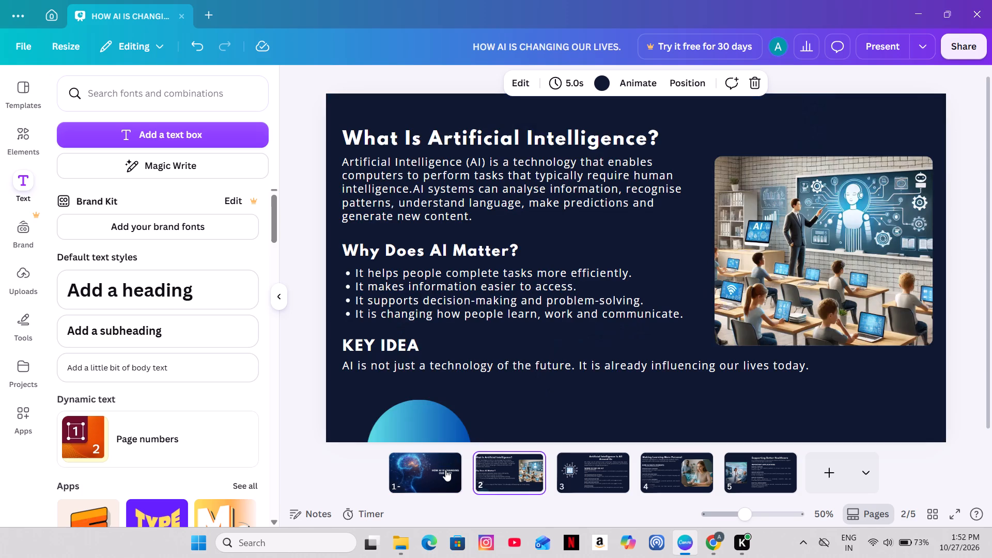
key(Right)
key(Right)
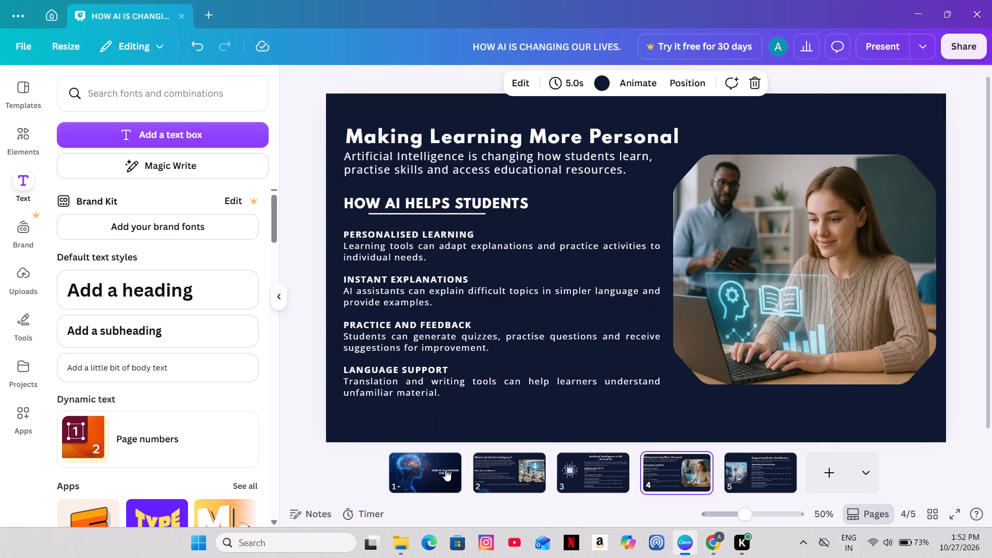
key(Right)
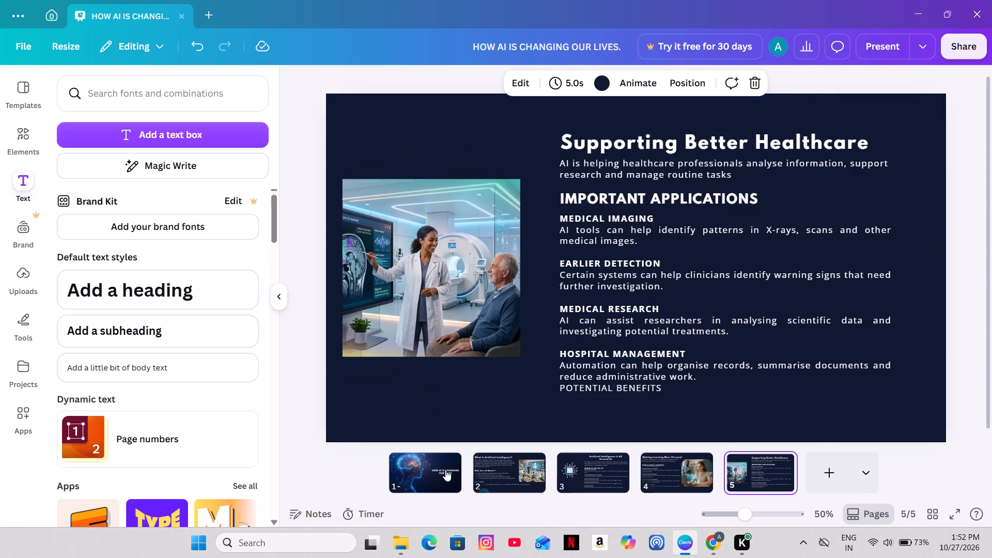
key(Left)
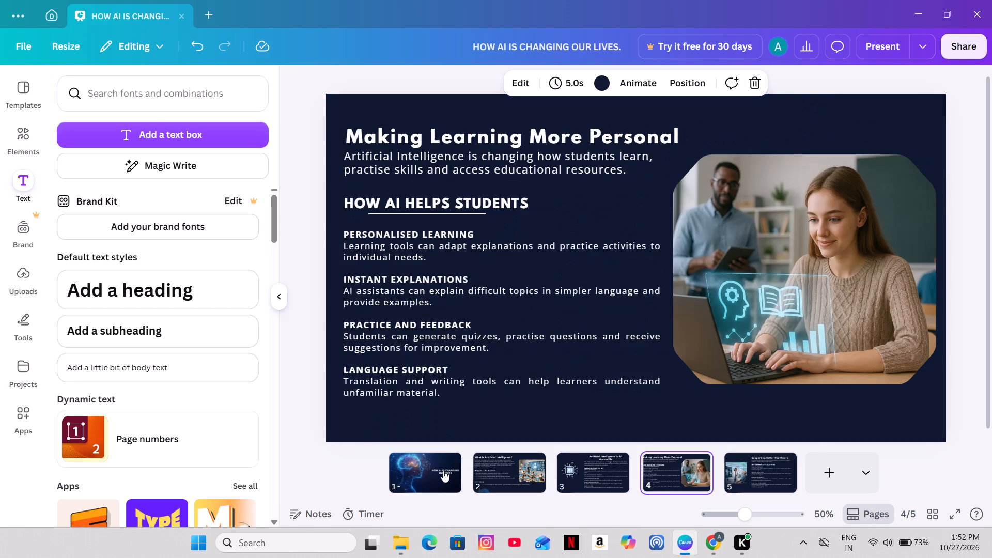
key(Left)
key(Left)
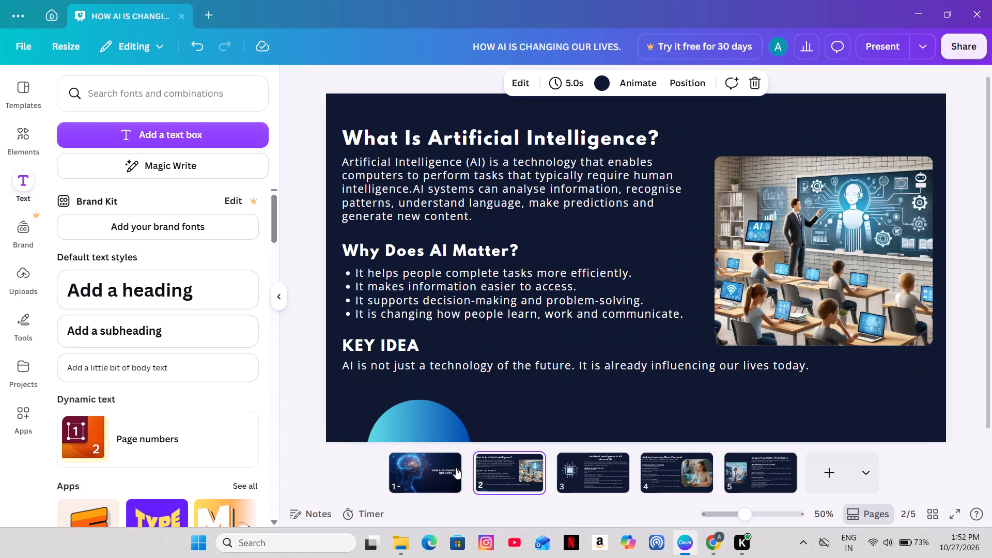
key(Left)
key(Left)
key(Right)
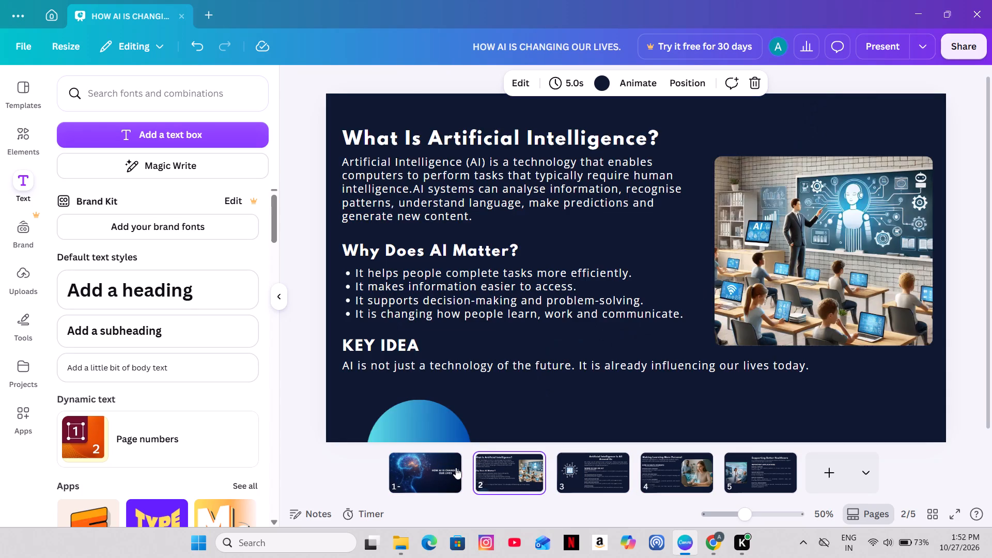
key(Right)
key(Right)
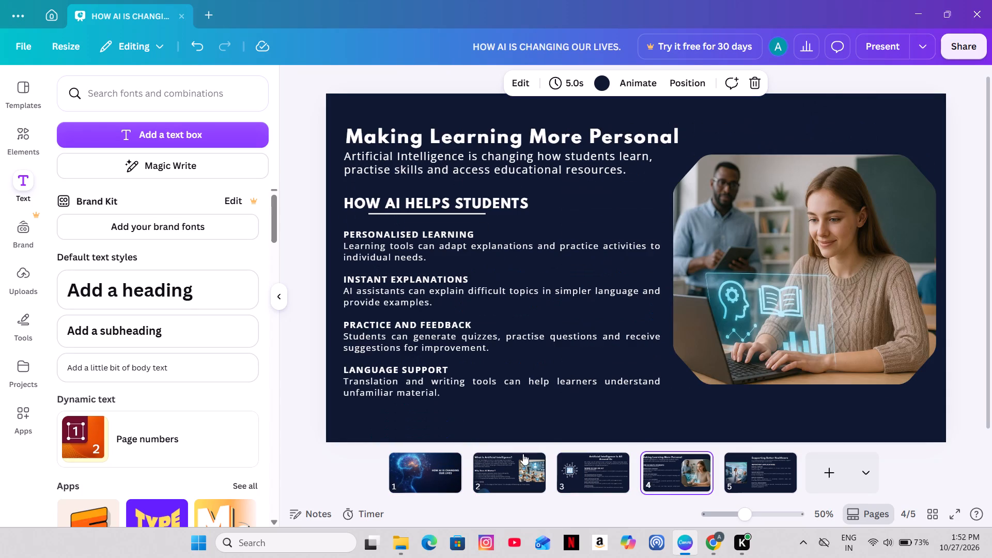
key(Right)
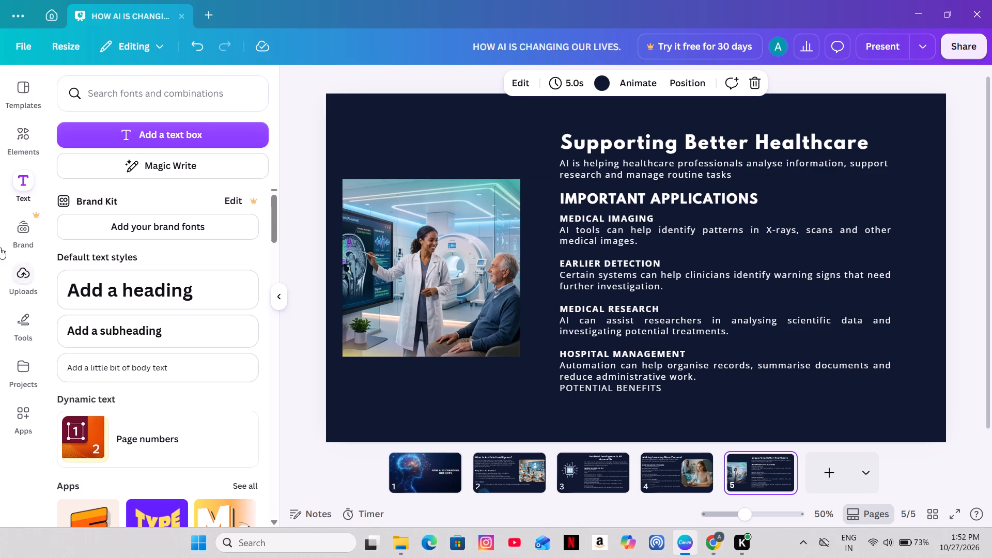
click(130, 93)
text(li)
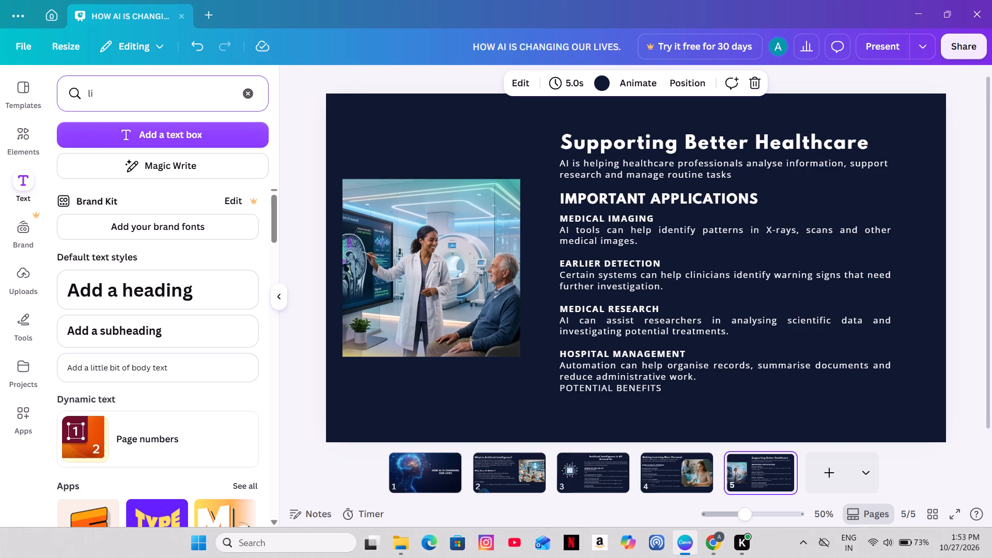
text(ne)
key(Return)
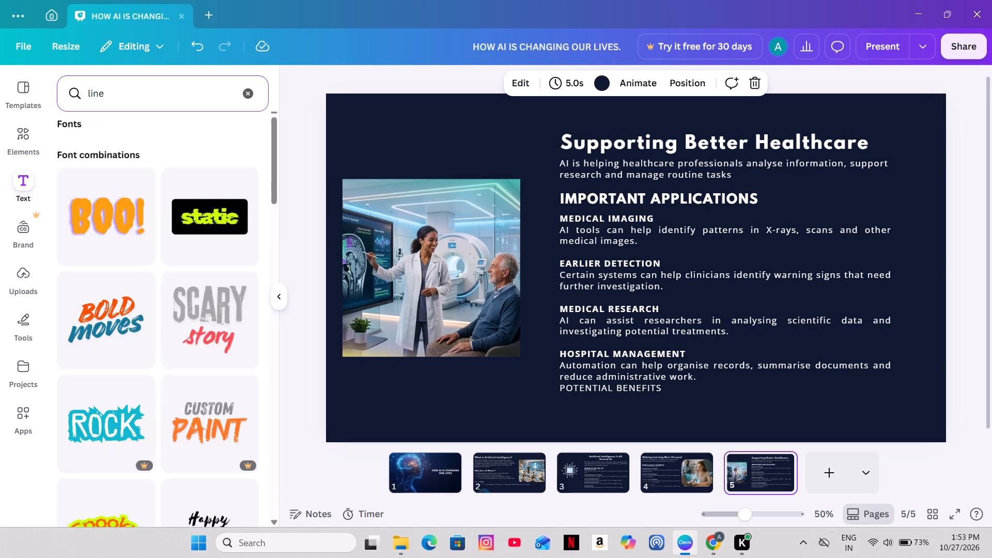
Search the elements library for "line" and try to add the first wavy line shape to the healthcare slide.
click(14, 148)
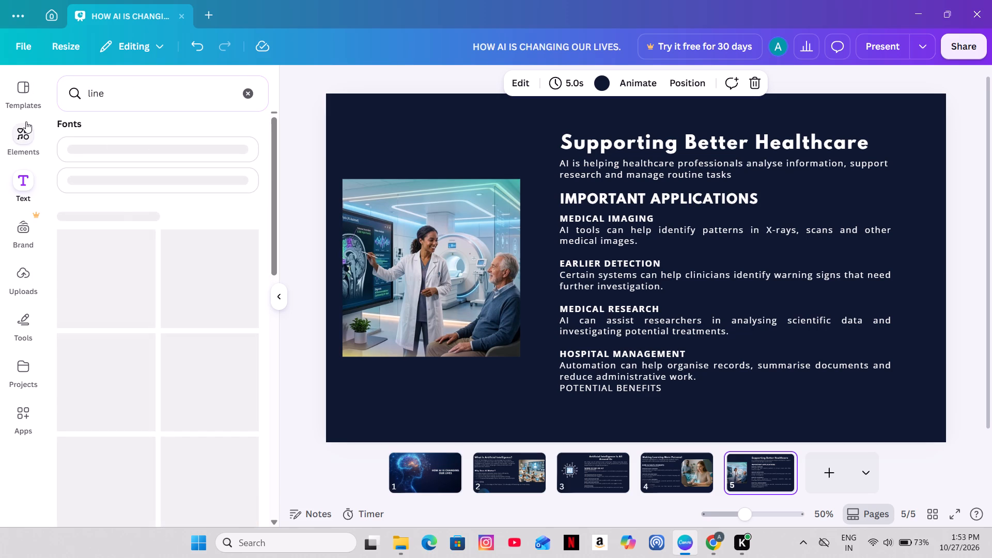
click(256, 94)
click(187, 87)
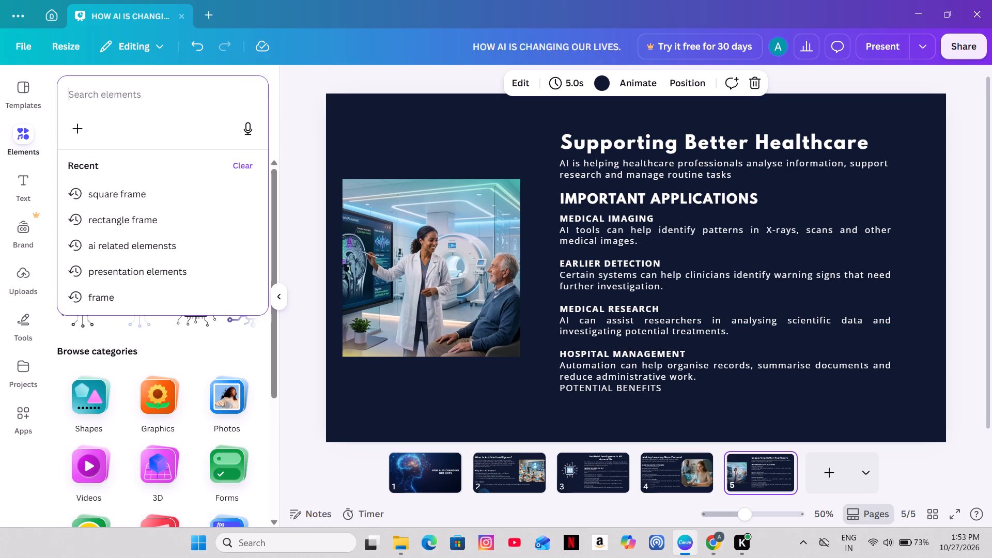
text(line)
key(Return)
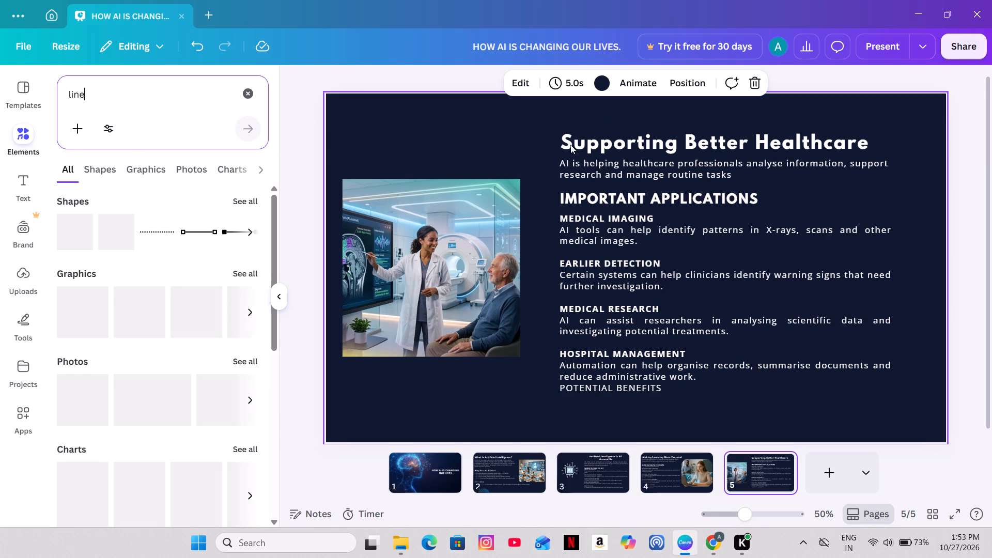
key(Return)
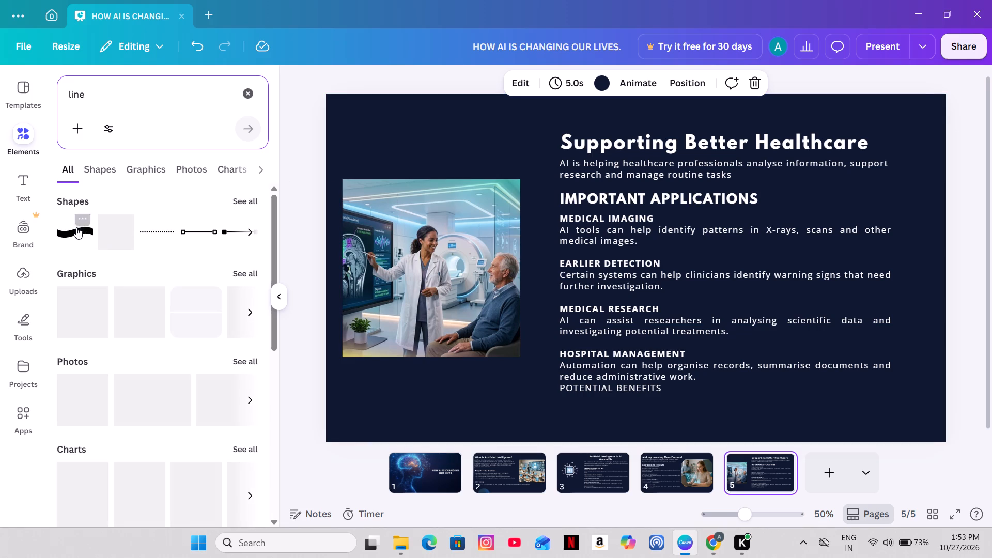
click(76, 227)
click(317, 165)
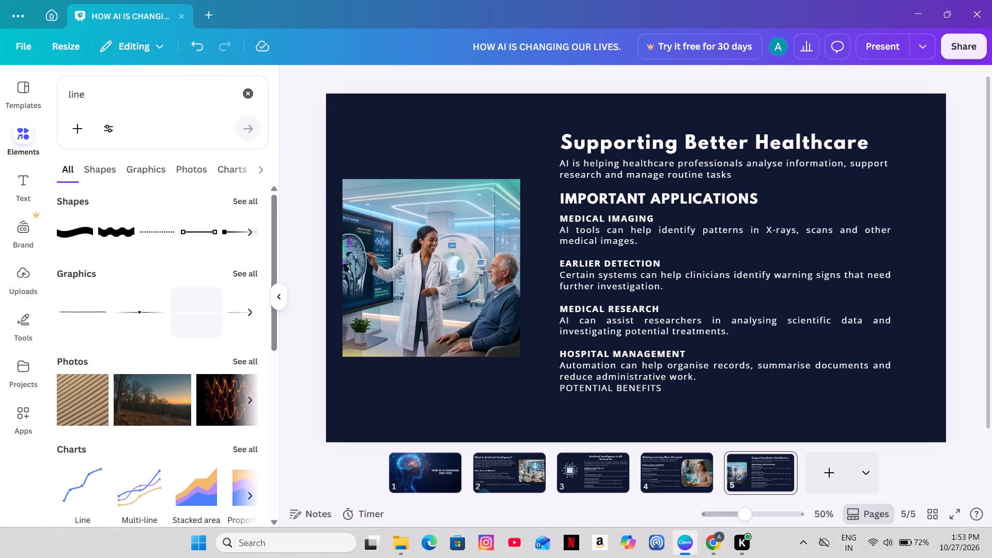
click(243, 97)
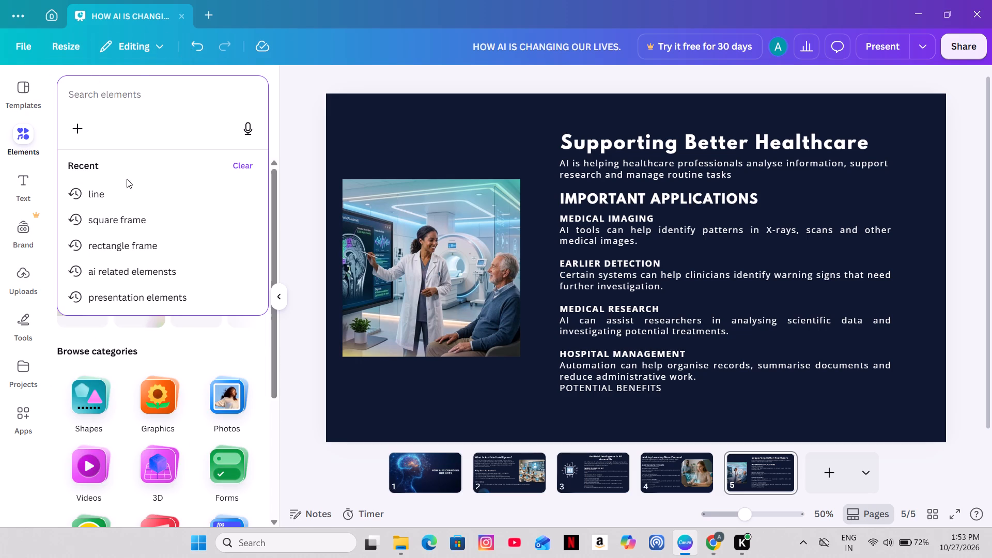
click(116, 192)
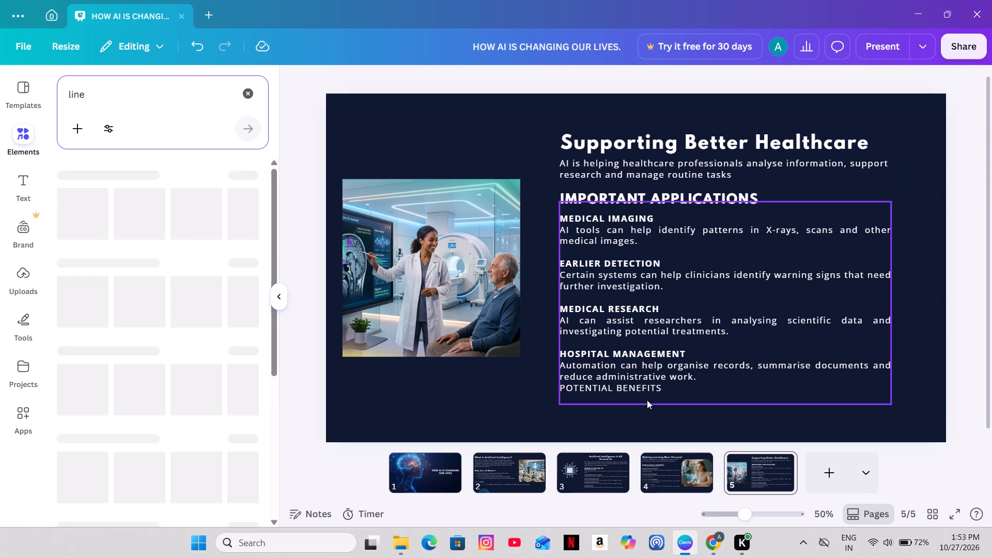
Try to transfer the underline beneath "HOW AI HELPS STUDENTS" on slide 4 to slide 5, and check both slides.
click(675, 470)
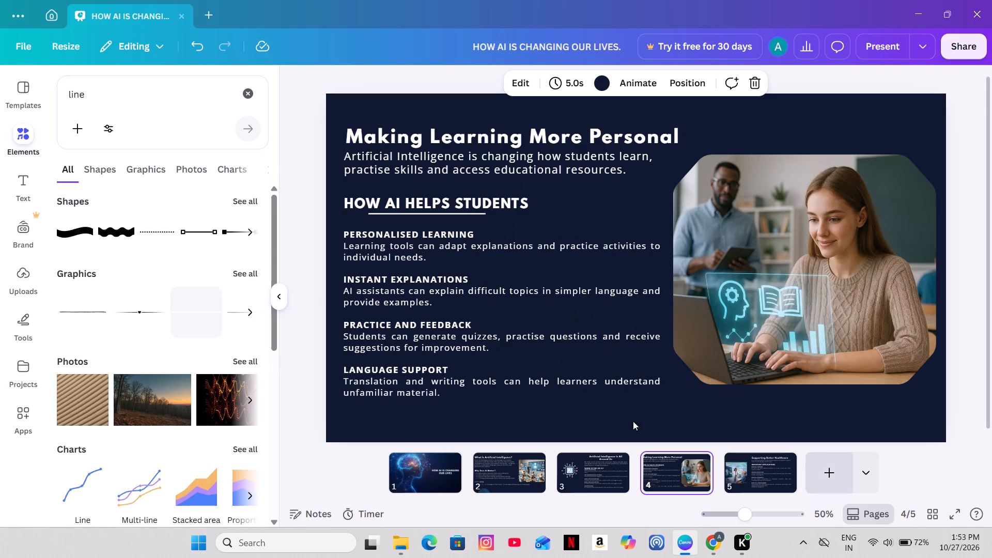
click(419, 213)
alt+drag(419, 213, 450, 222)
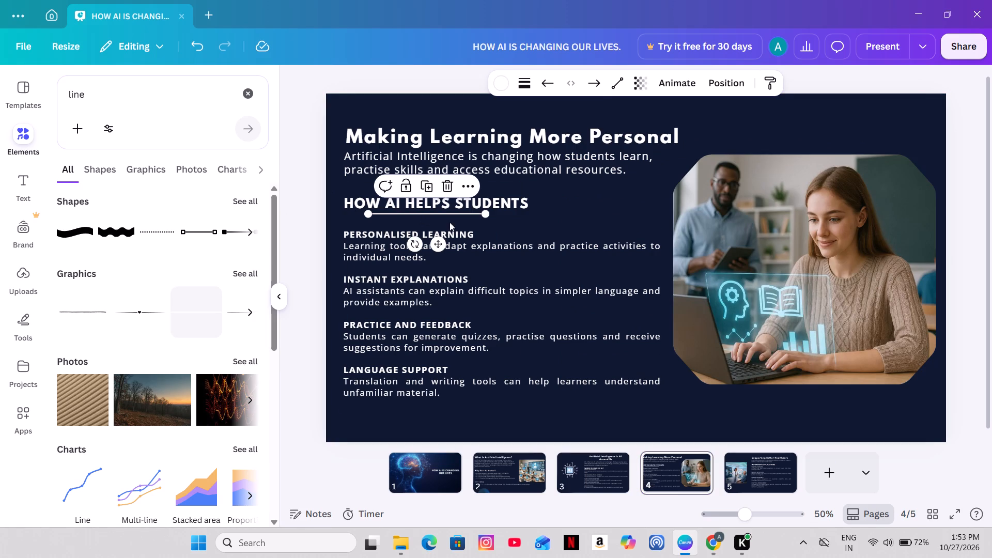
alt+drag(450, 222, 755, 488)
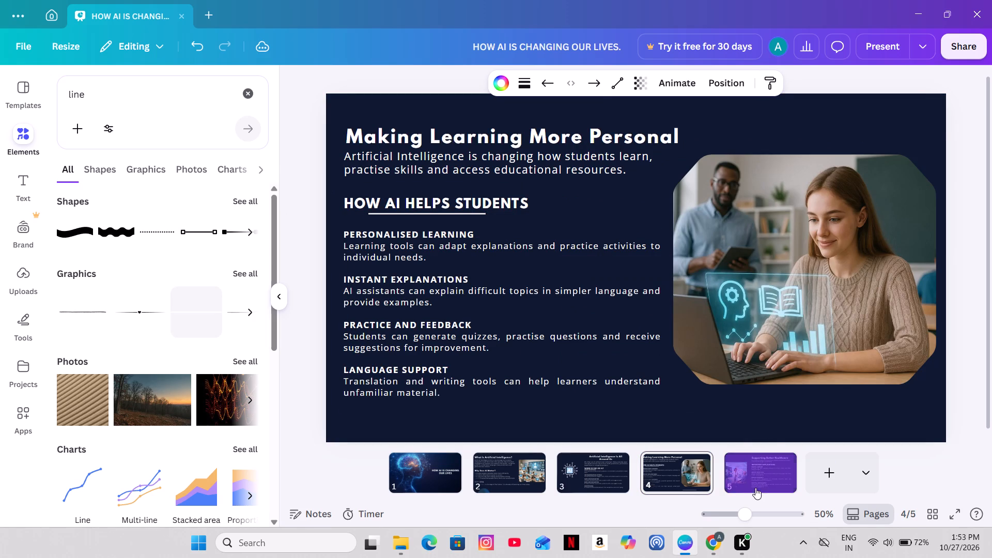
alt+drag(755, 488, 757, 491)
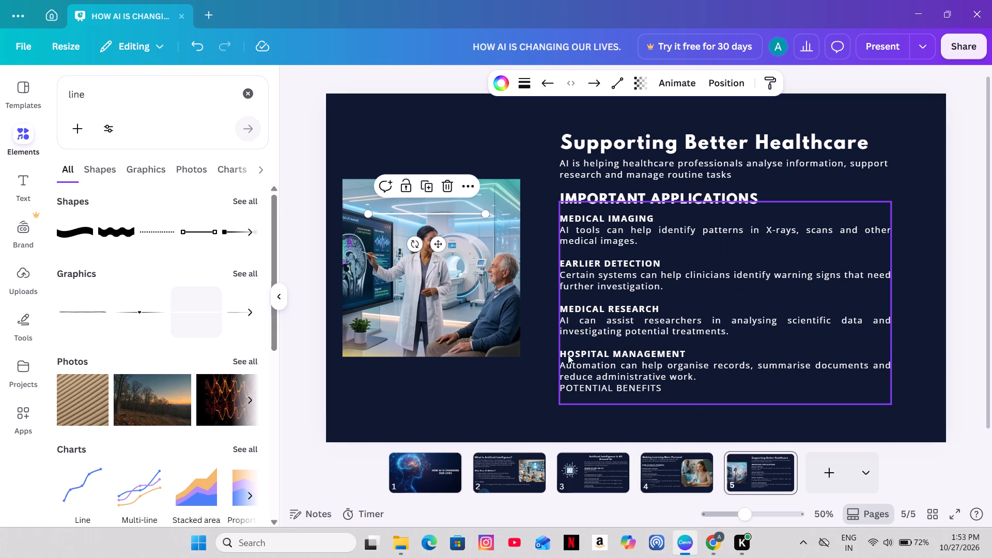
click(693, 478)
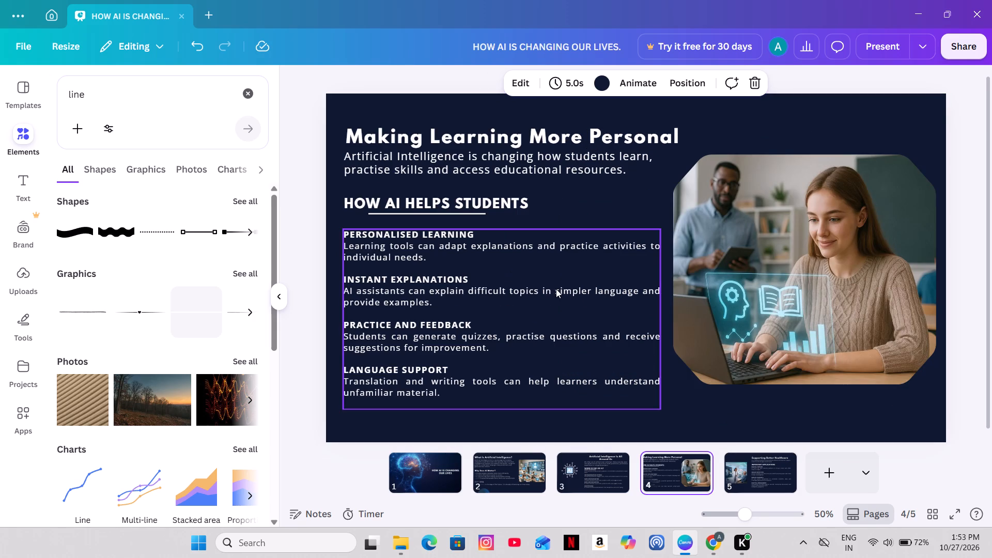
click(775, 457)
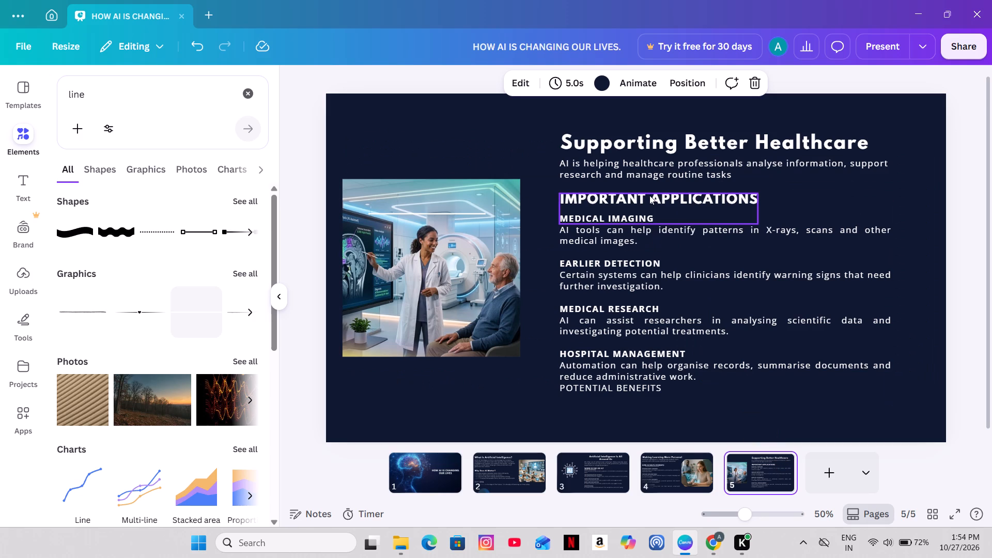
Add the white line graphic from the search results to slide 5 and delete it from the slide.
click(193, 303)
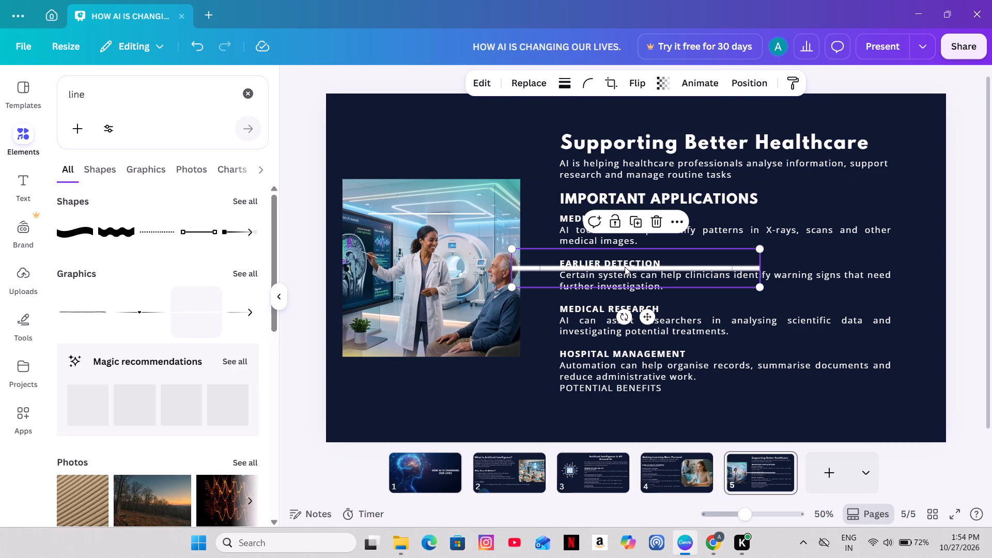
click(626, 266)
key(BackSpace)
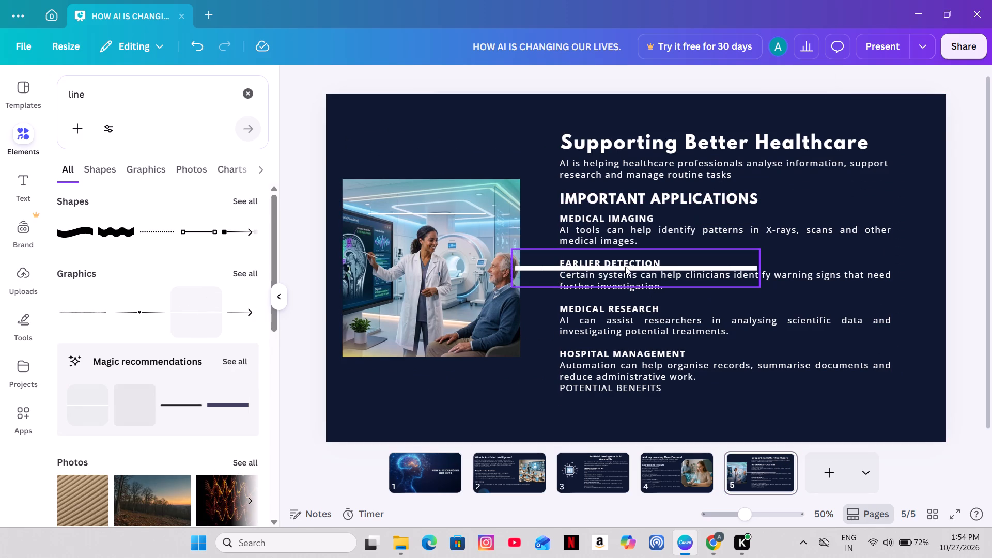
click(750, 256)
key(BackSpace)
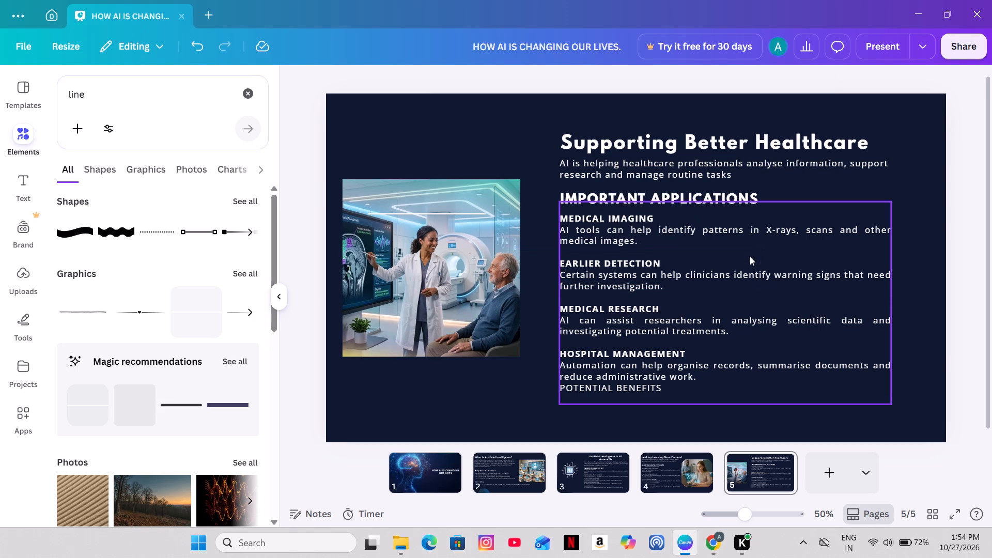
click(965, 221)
Delete the underline beneath the "HOW AI HELPS STUDENTS" heading on slide 4.
click(677, 481)
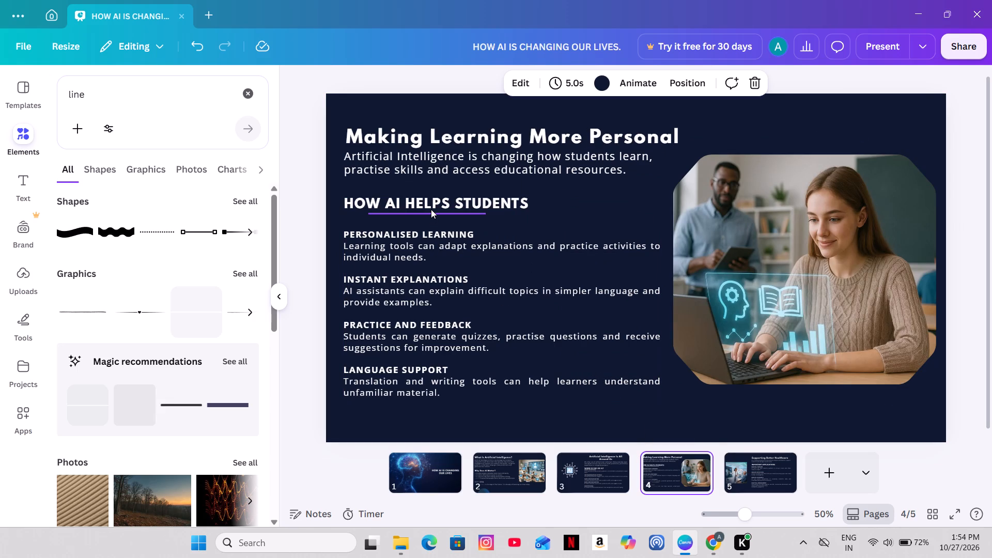
click(431, 209)
key(BackSpace)
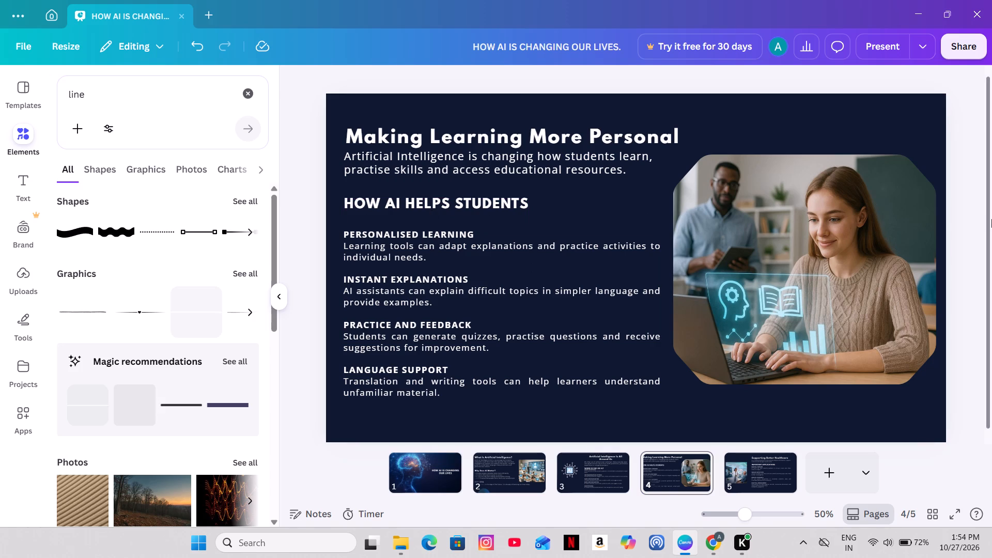
click(969, 219)
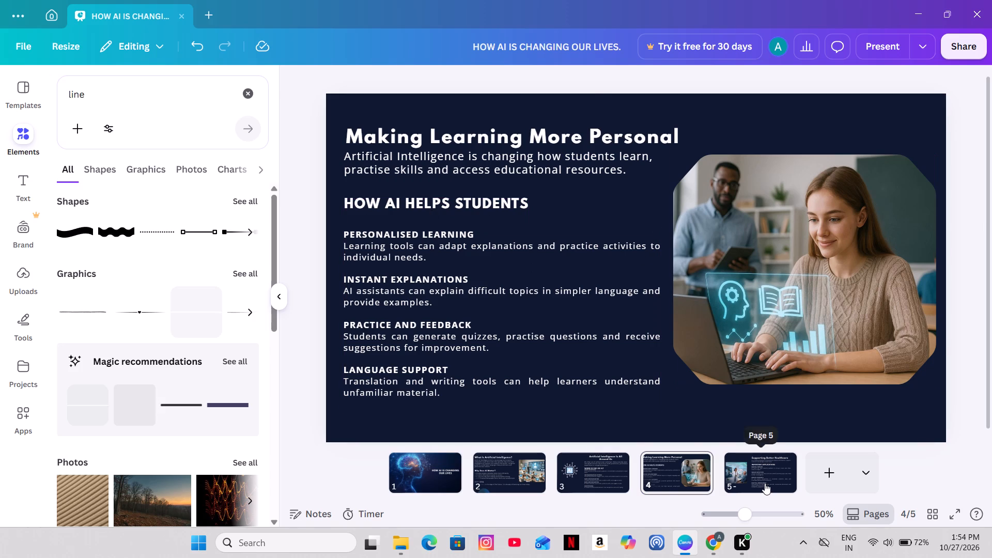
On slide 5, nudge the applications text box down to leave a gap below the "IMPORTANT APPLICATIONS" heading, and deselect it.
click(765, 483)
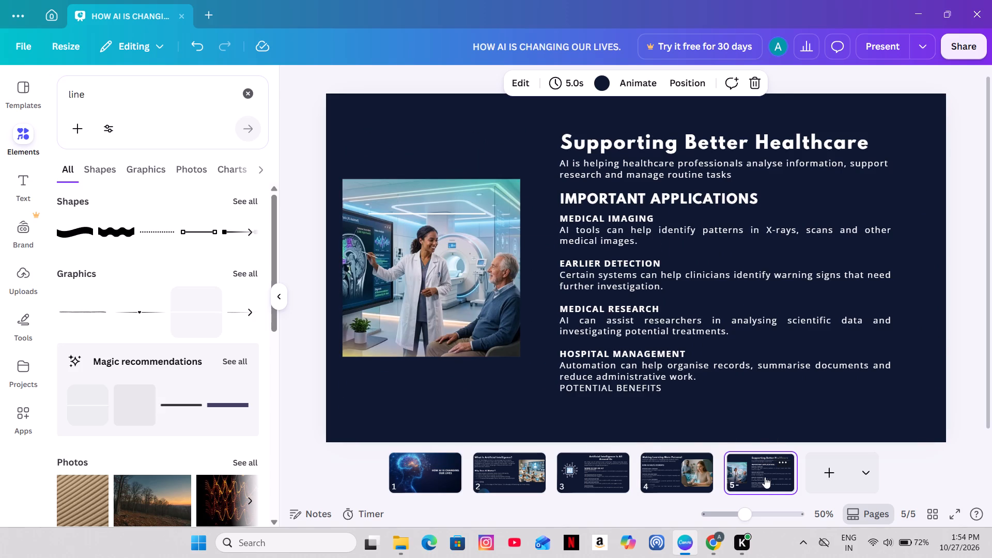
click(615, 333)
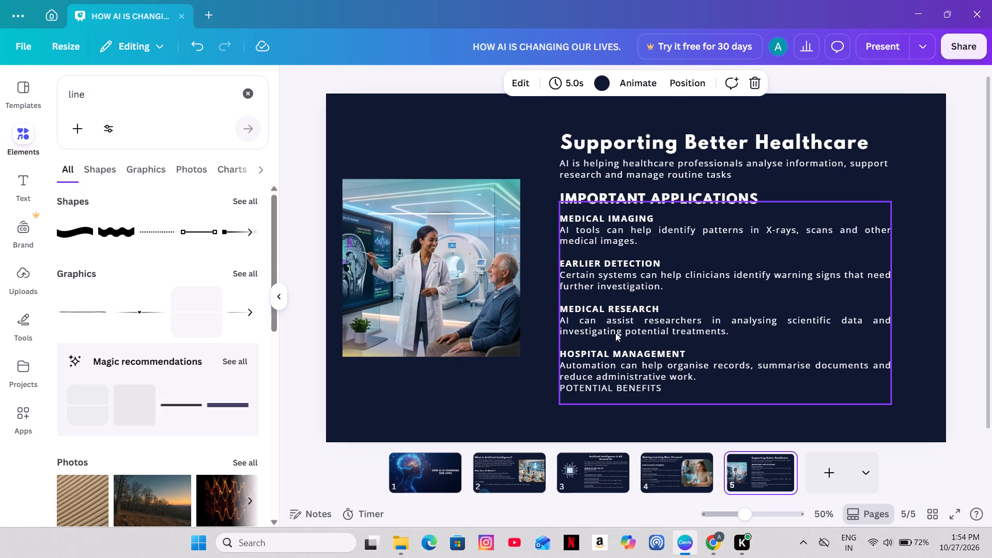
key(Down)
key(Down)
key(Down)
key(Down)
key(Down)
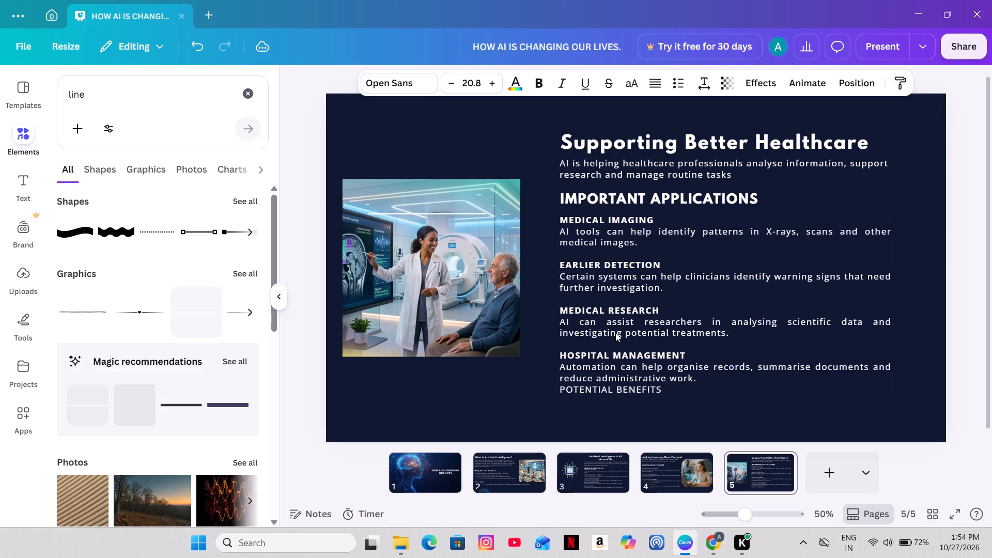
key(Down)
key(Down)
key(Down)
key(Down)
key(Down)
key(Down)
key(Down)
key(Down)
key(Down)
key(Down)
key(Down)
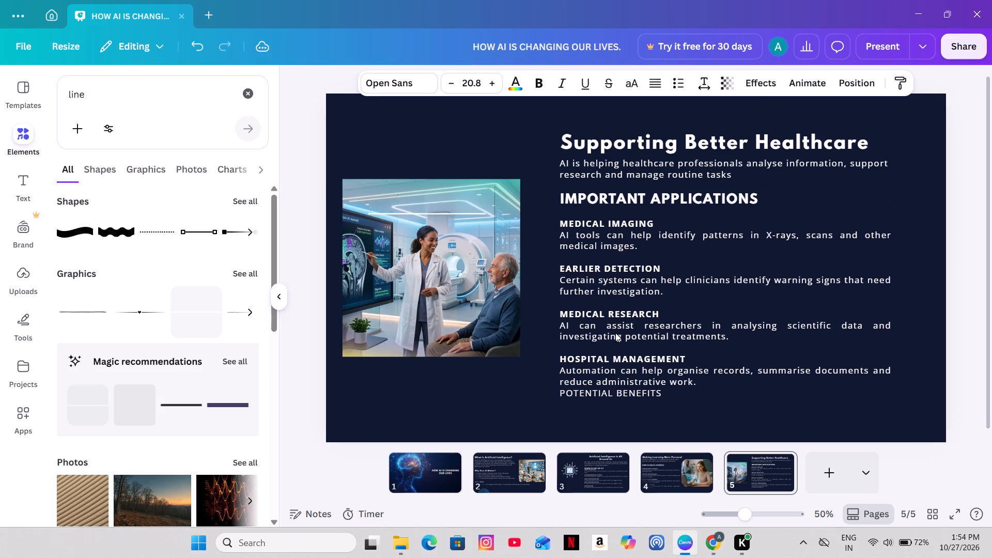
key(Down)
key(Down)
key(Down)
key(Down)
key(Down)
key(Down)
key(Down)
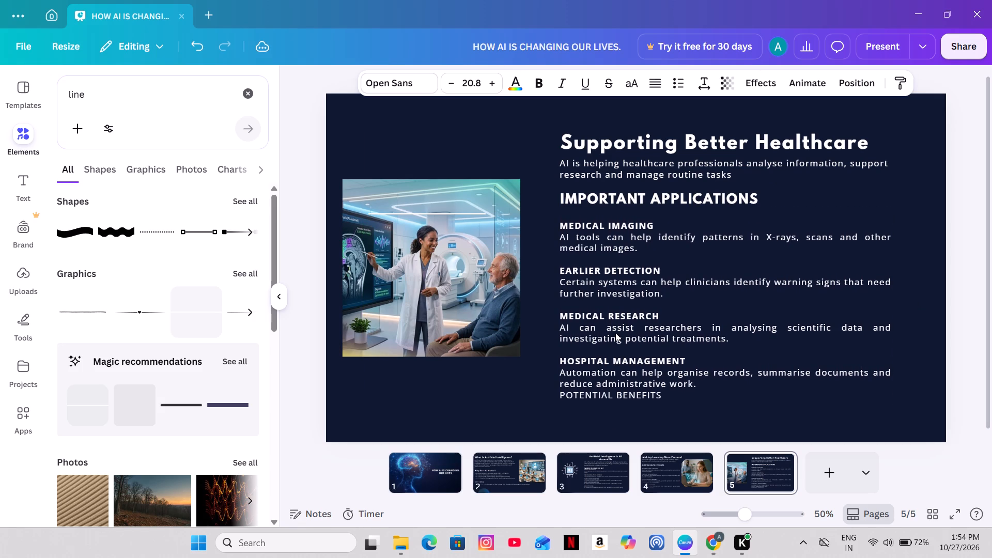
key(Down)
key(Down)
key(Down)
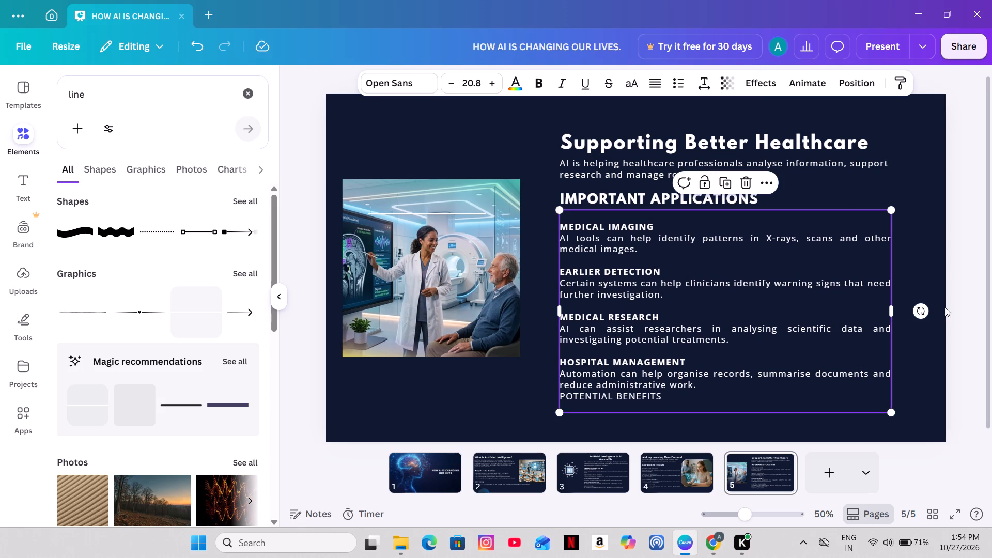
click(960, 266)
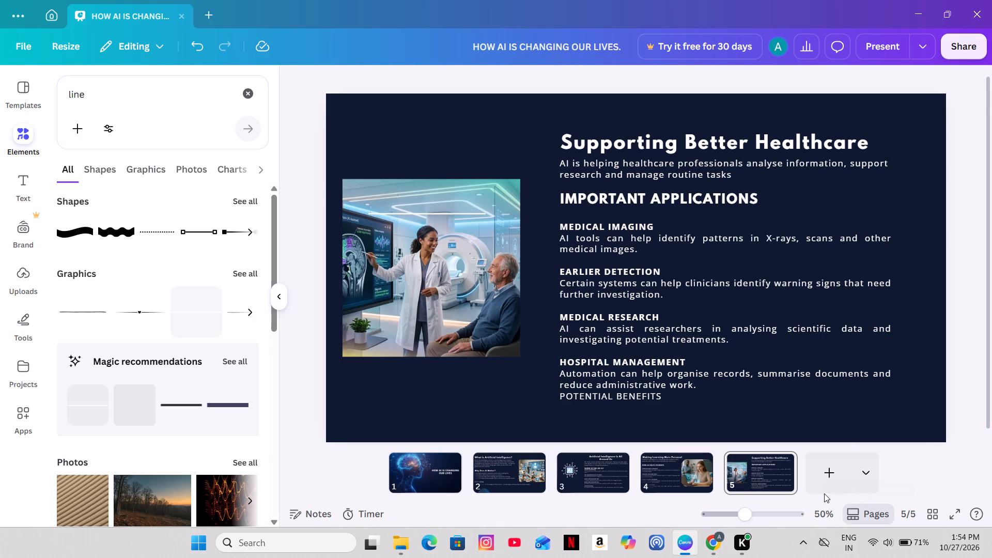
Add a new blank slide after the healthcare slide as slide 6.
click(834, 479)
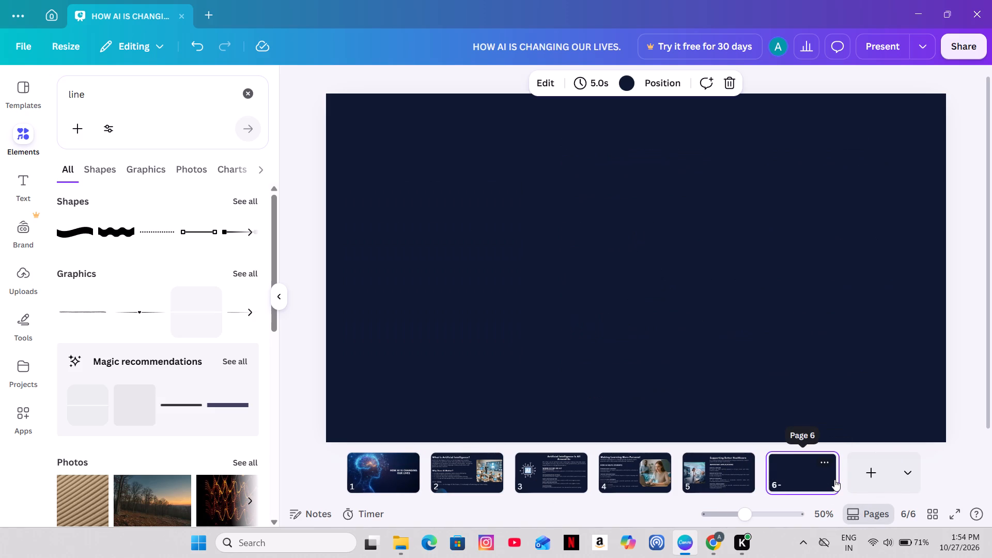
click(708, 545)
click(971, 425)
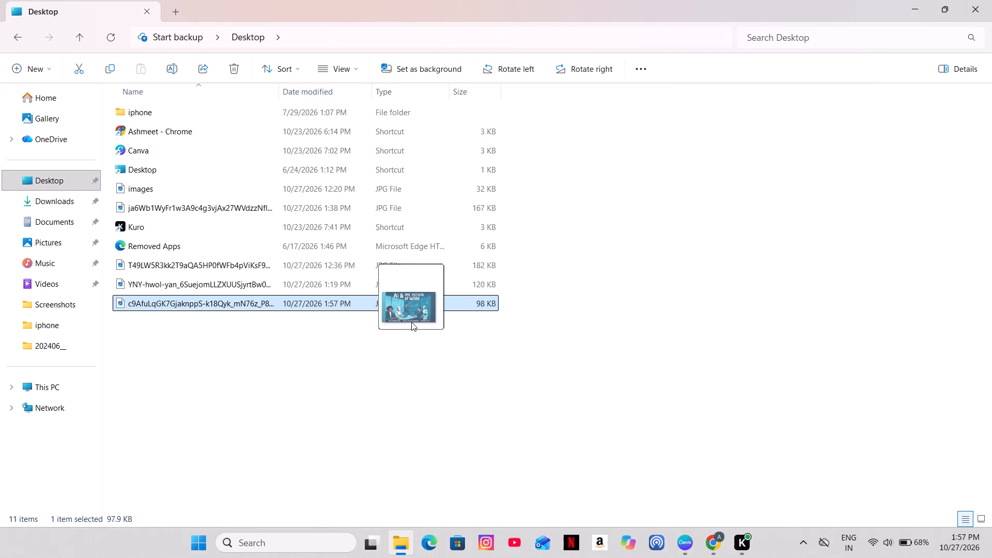
drag(411, 322, 714, 553)
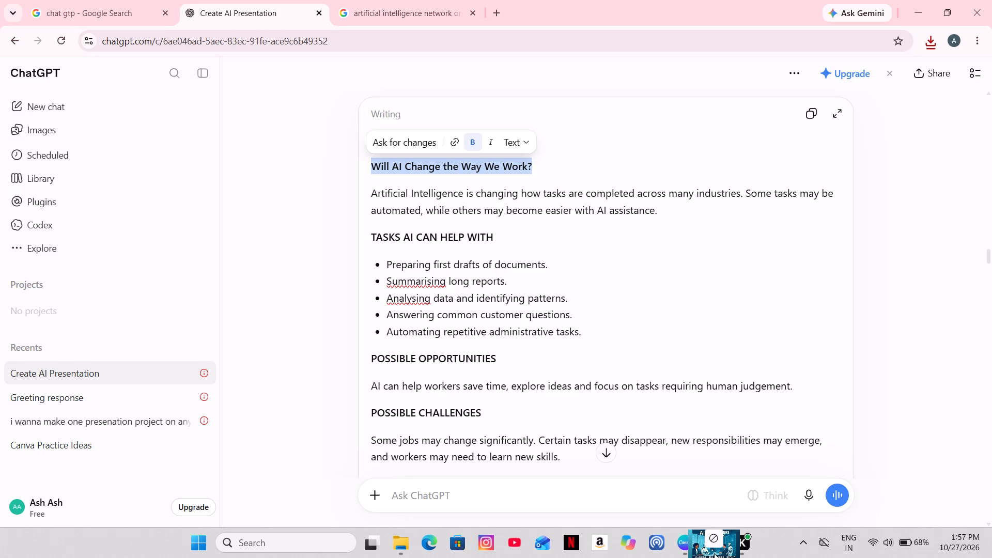
drag(714, 553, 678, 557)
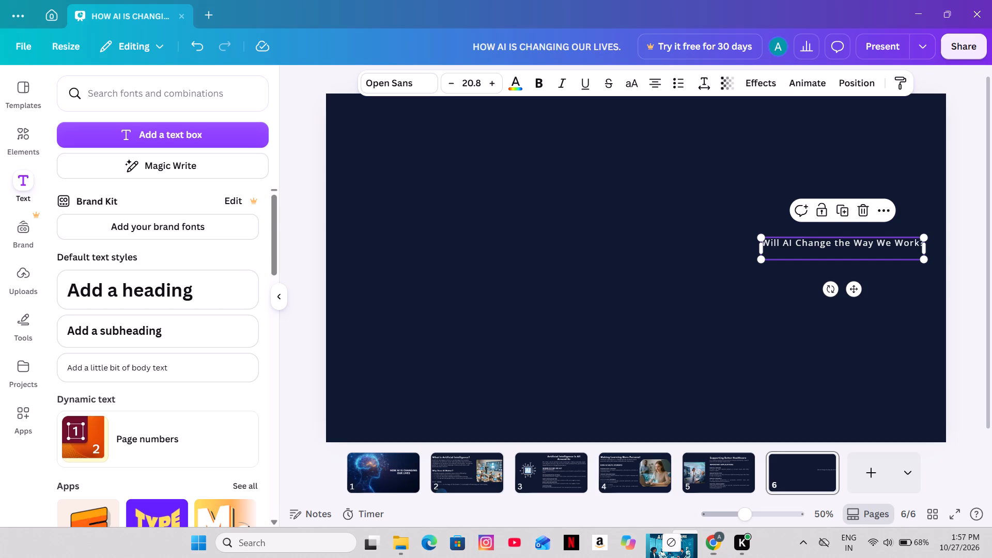
drag(678, 557, 577, 310)
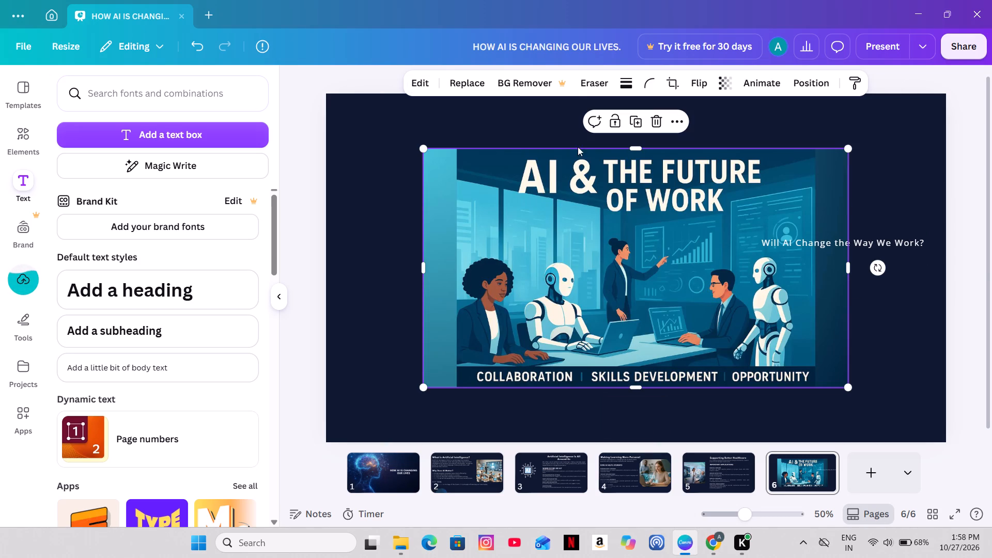
Crop the plain vertical strips off the right and left edges of the "AI & The Future of Work" picture.
drag(849, 273, 849, 273)
drag(849, 273, 830, 276)
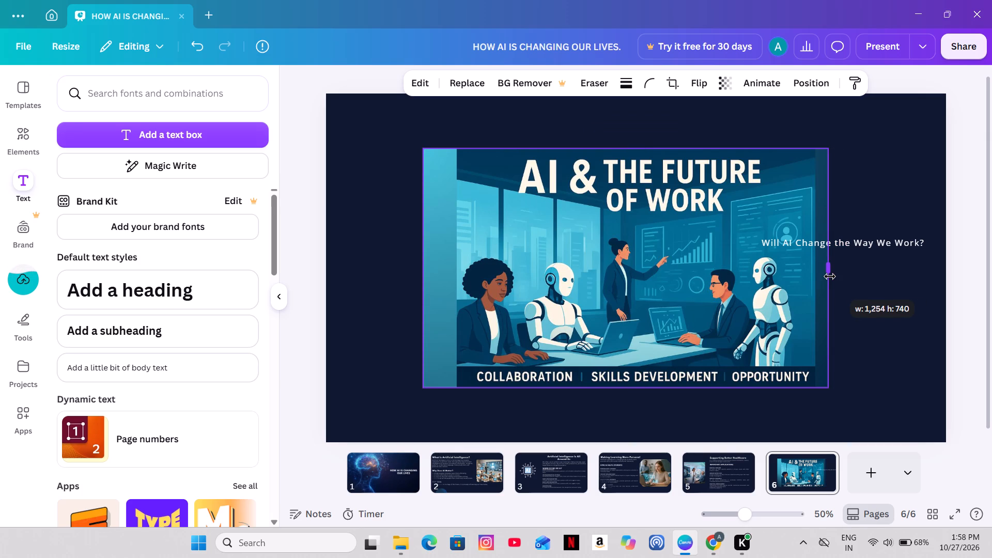
drag(830, 276, 817, 282)
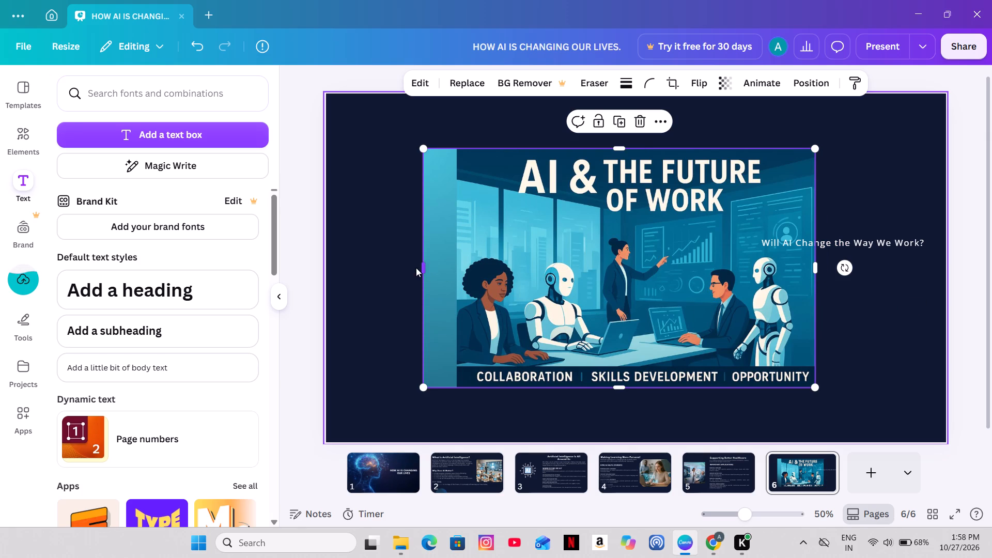
drag(424, 266, 459, 261)
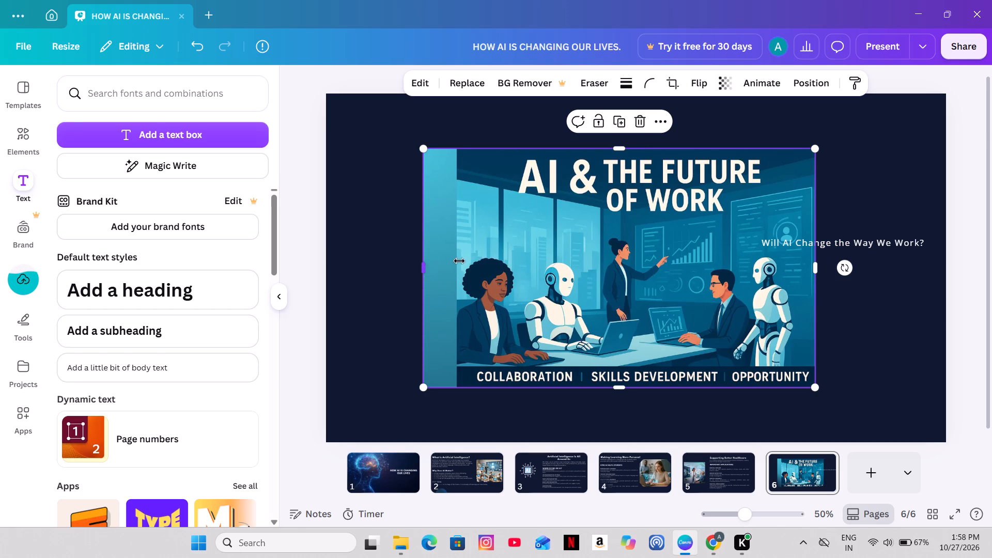
drag(459, 261, 463, 266)
click(968, 324)
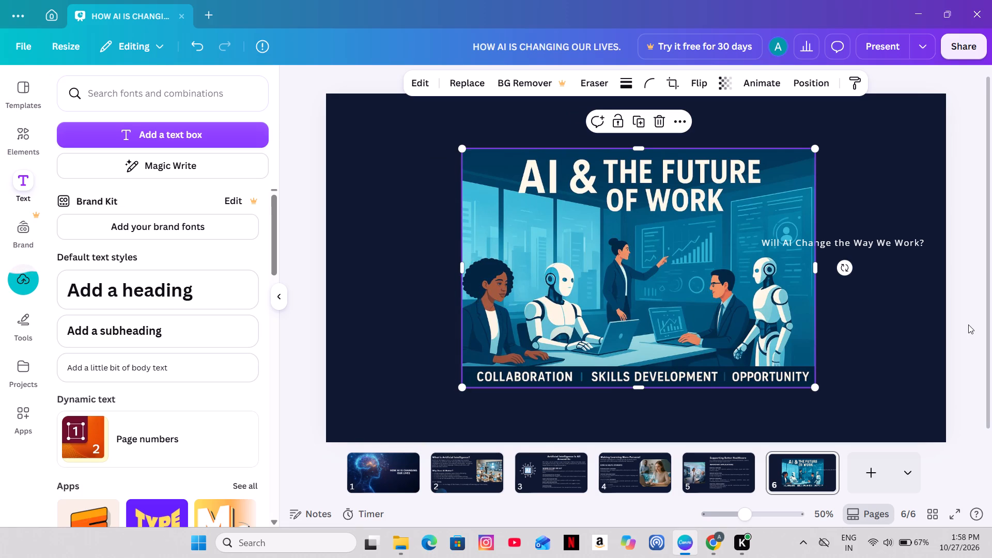
Move the cropped picture to the right half of slide 6, centred vertically and close to the slide's right edge.
drag(660, 318, 763, 273)
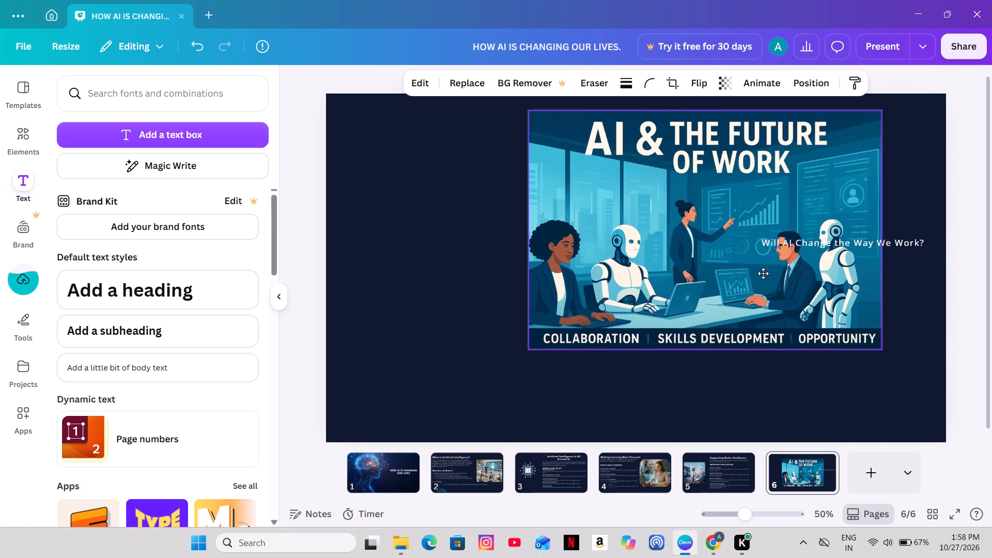
drag(763, 273, 781, 297)
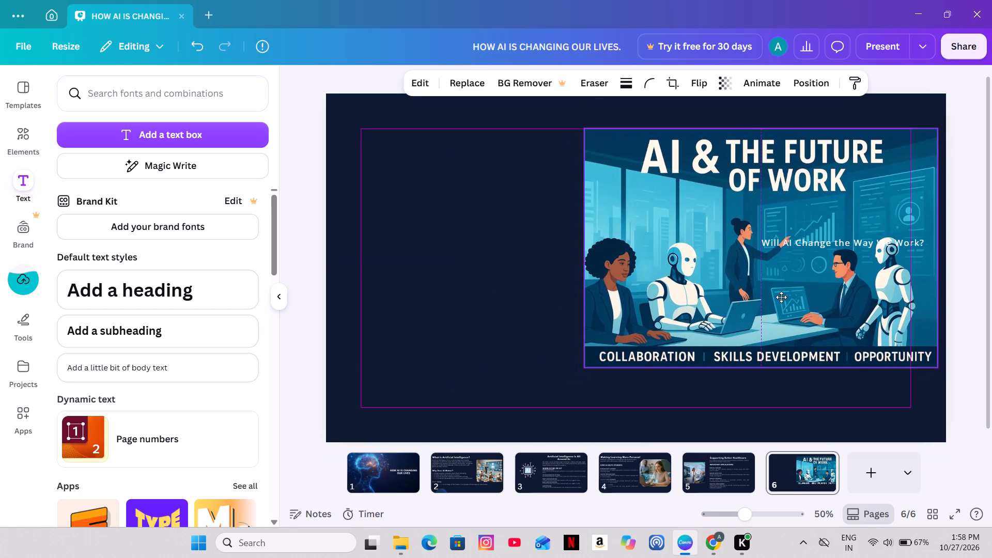
drag(781, 297, 783, 311)
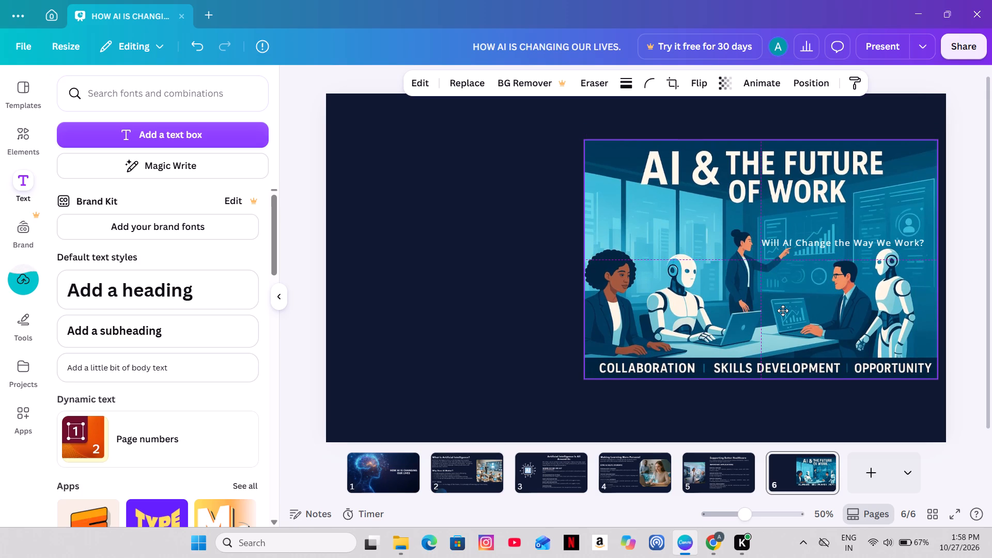
drag(783, 311, 783, 315)
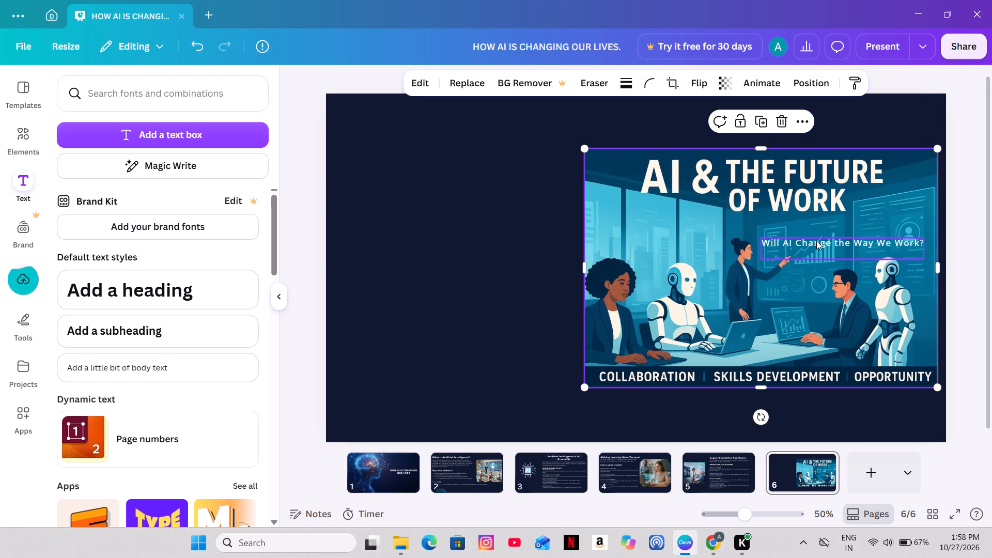
Move the heading "Will AI Change the Way We Work?" off the picture to the upper-left area of slide 6.
drag(816, 241, 428, 130)
Change the font of the whole "Will AI Change the Way We Work?" heading to League Spartan.
click(475, 137)
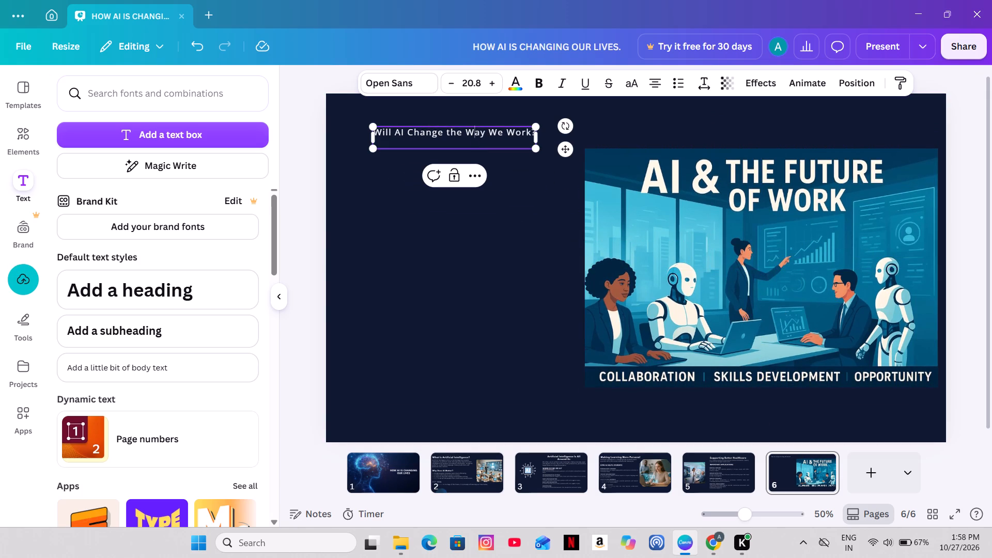
key(ctrl+a)
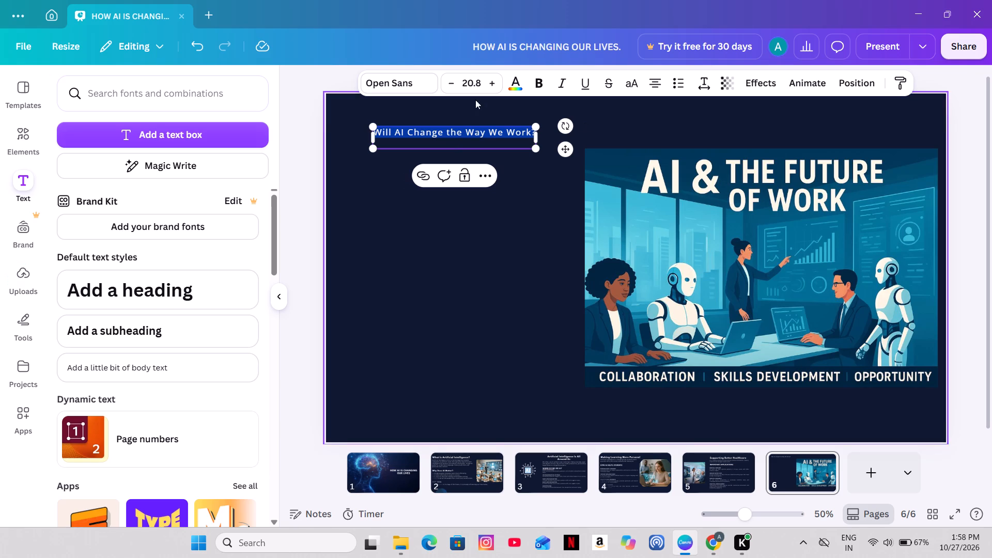
click(414, 81)
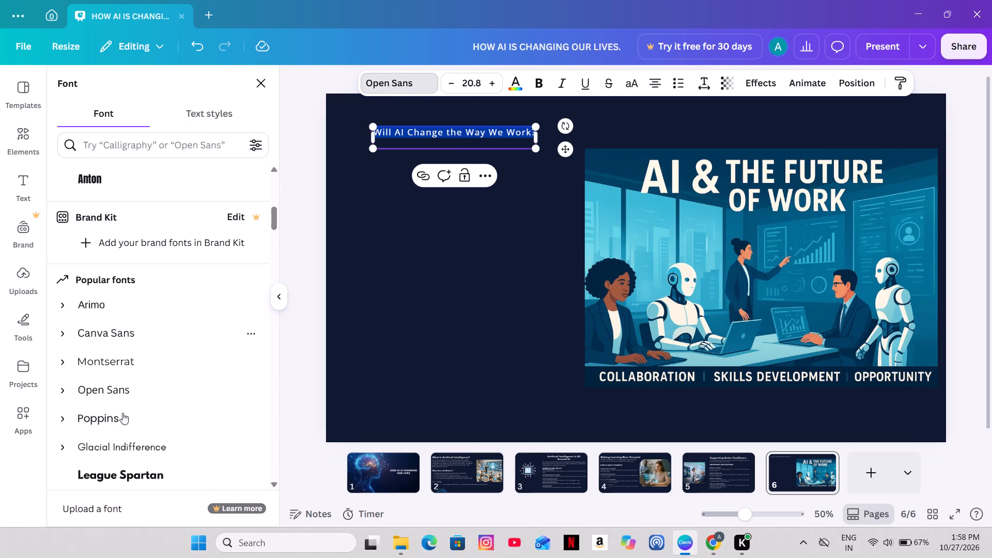
click(145, 477)
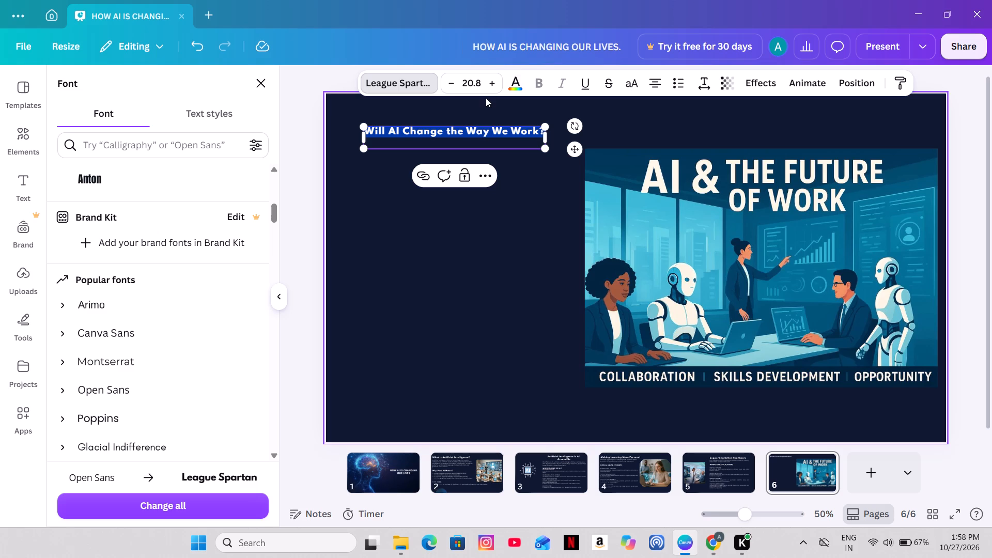
drag(597, 82, 590, 121)
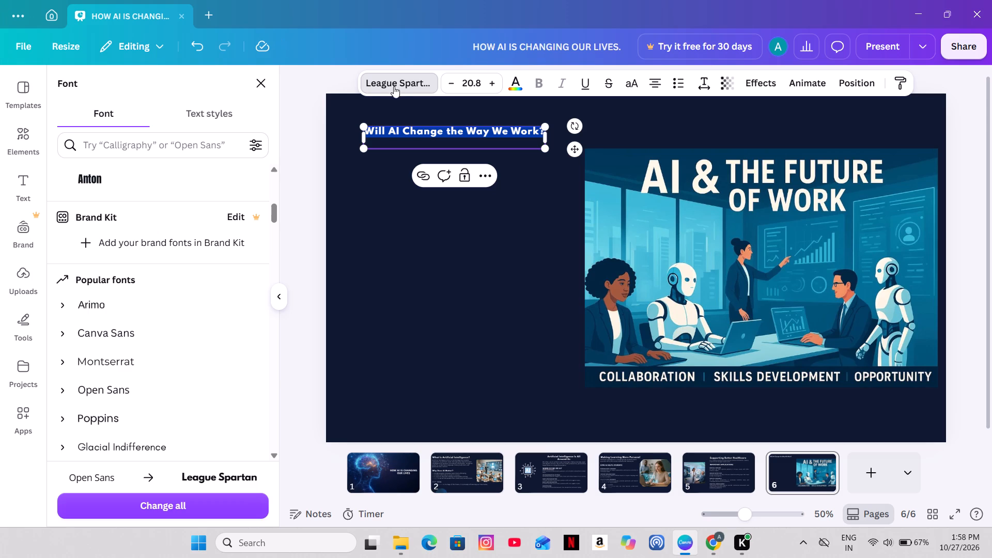
Enlarge the "Will AI Change the Way We Work?" heading to font size 40.8.
triple_click(493, 88)
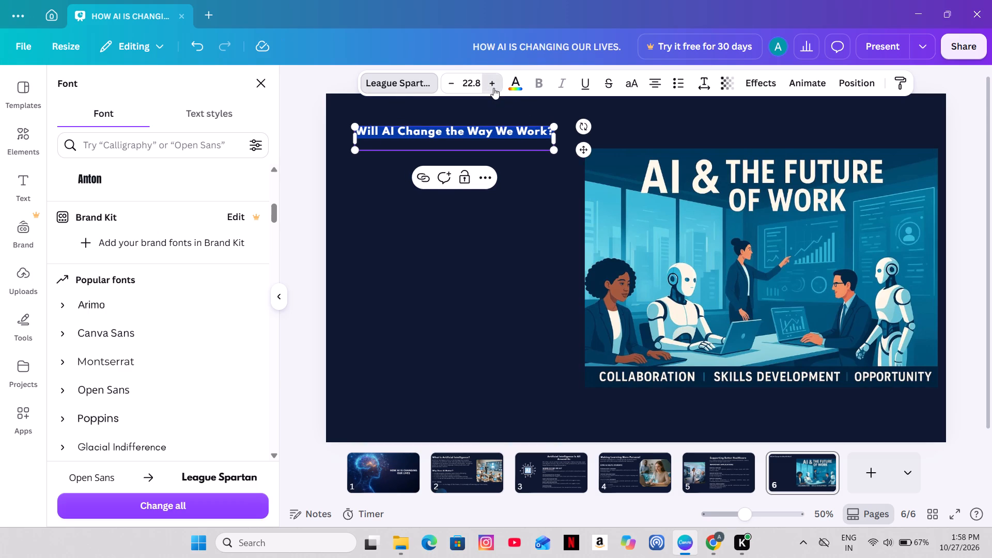
double_click(493, 88)
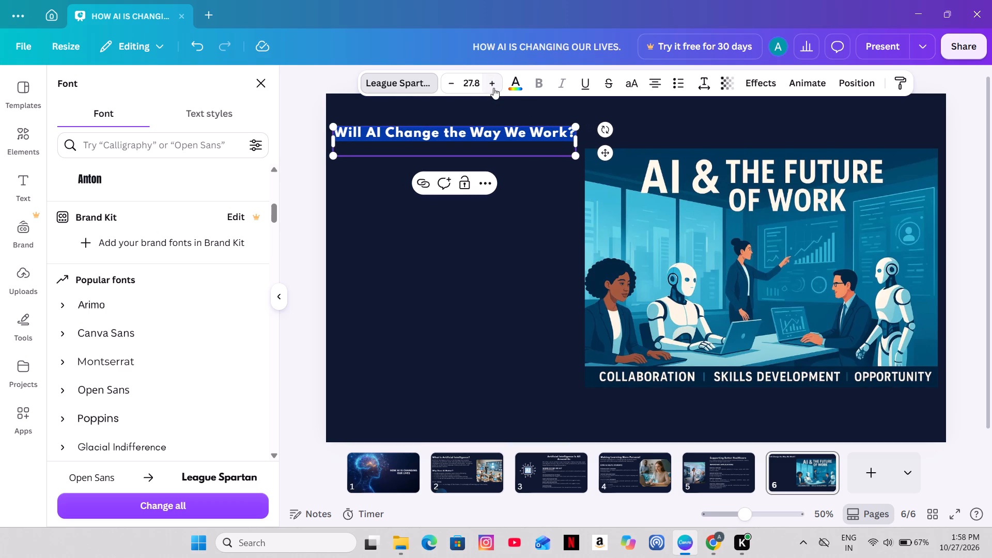
triple_click(492, 88)
triple_click(492, 88)
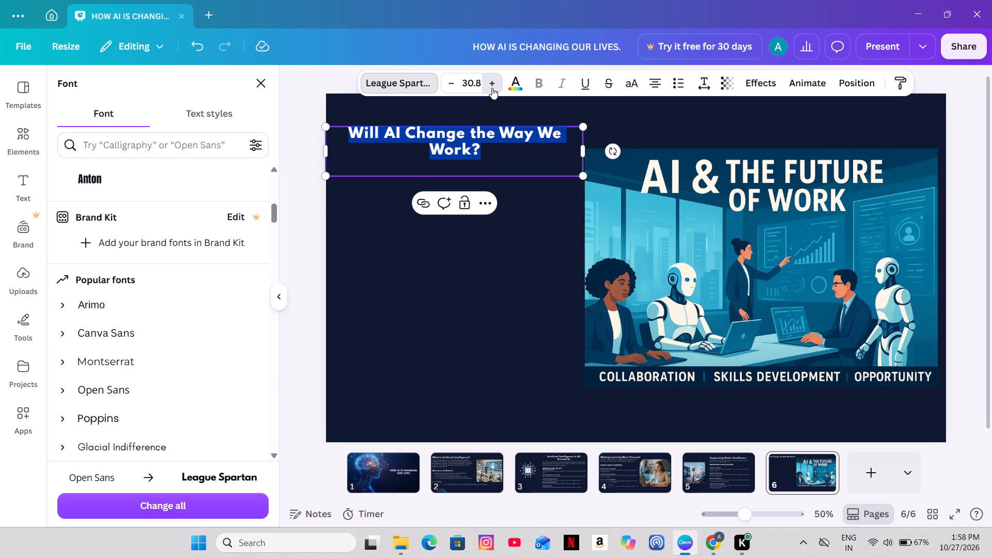
triple_click(492, 88)
triple_click(492, 88)
double_click(492, 88)
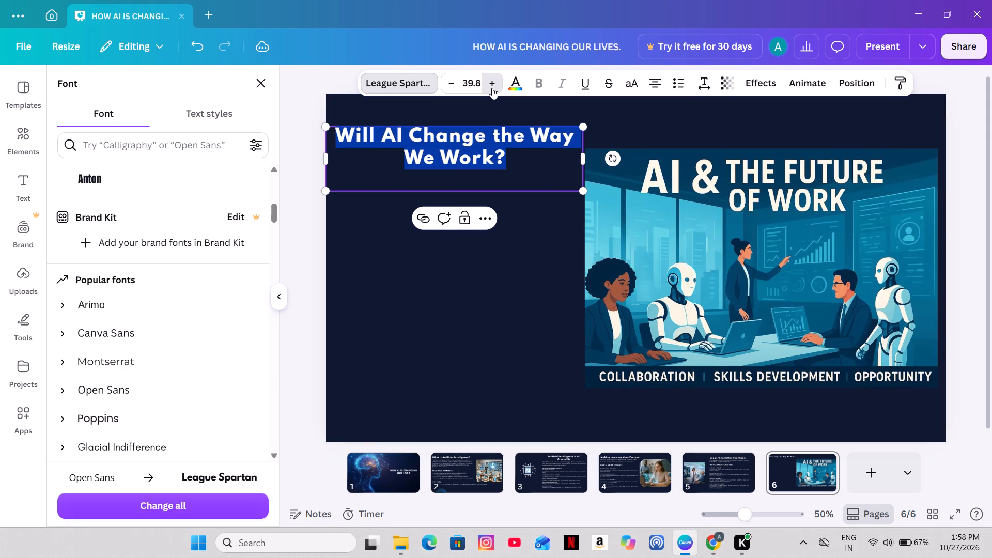
click(492, 88)
double_click(448, 85)
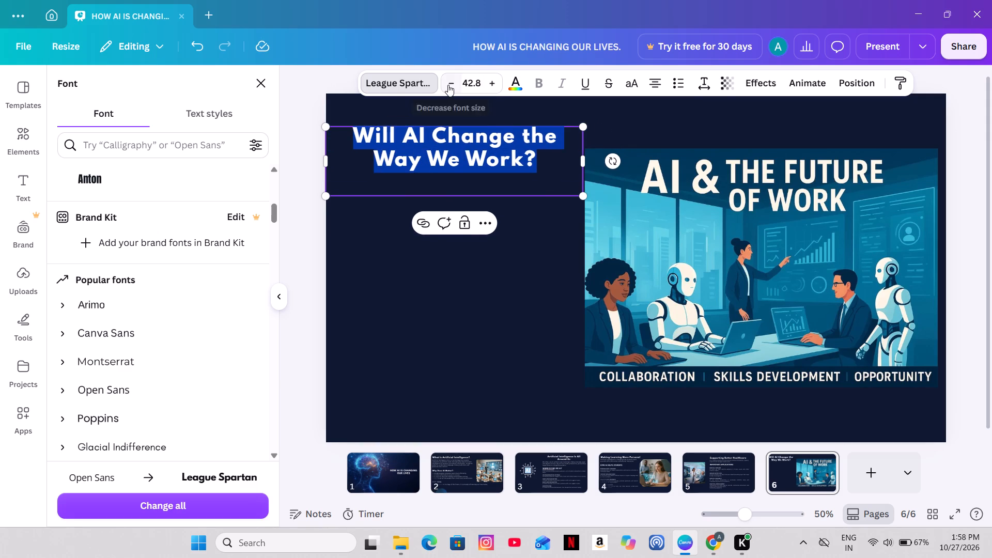
click(303, 131)
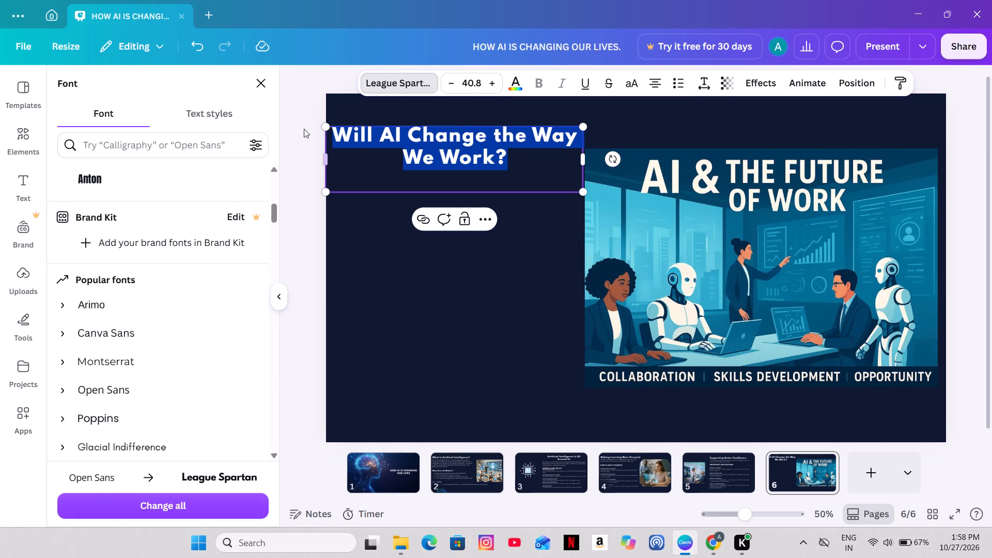
click(312, 119)
Shift the heading slightly upwards along the slide's left edge.
click(447, 138)
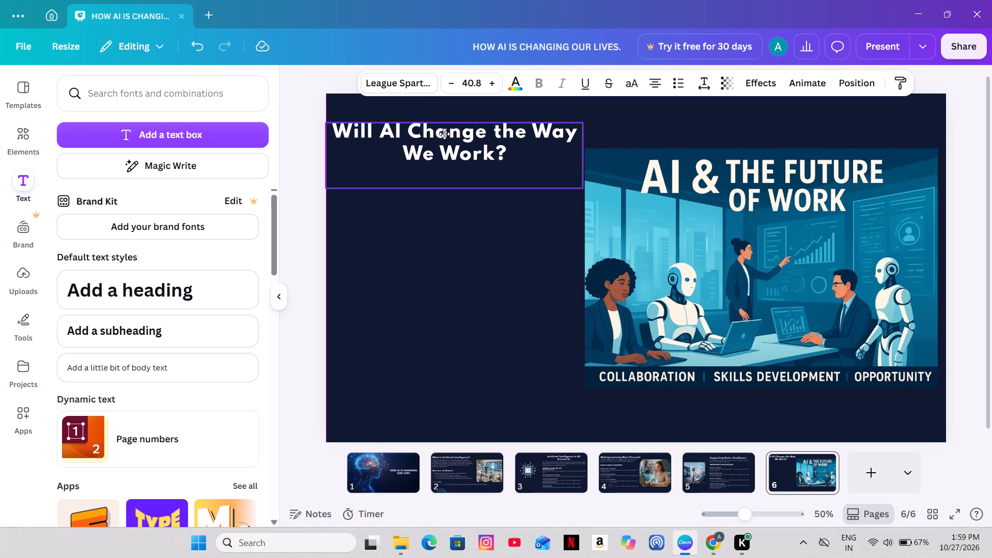
Crop a thin sliver off the right edge and a wider strip off the left edge of the "AI & The Future of Work" picture.
click(724, 240)
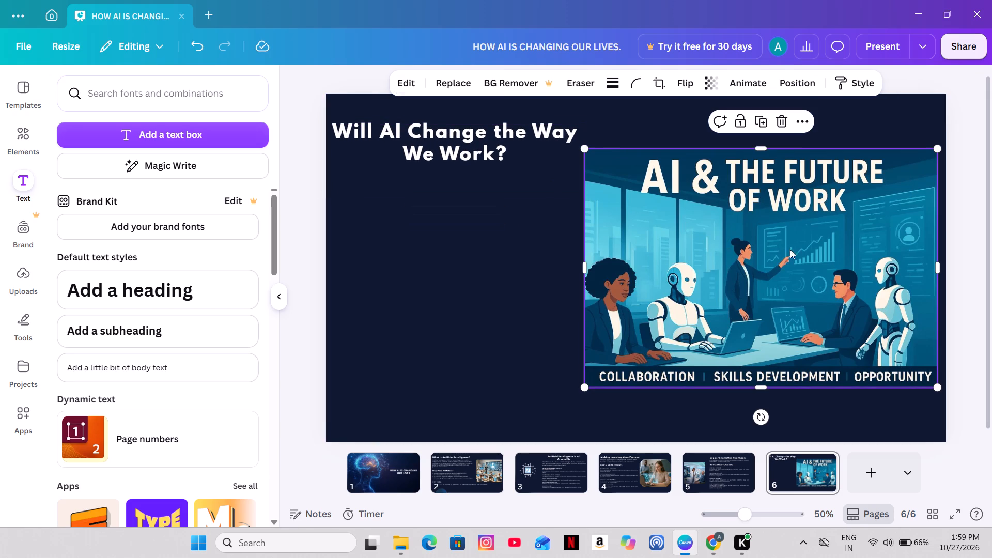
drag(938, 270, 936, 274)
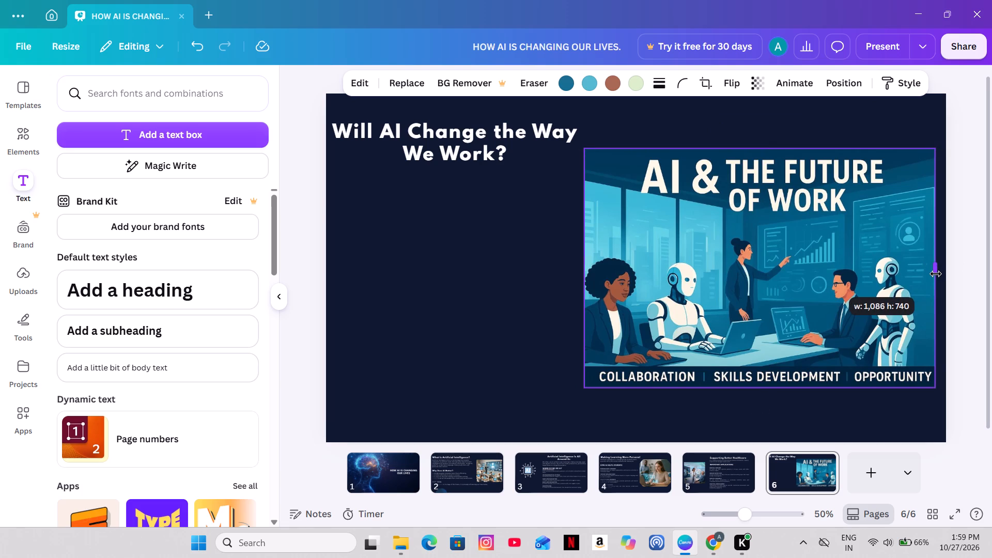
drag(936, 274, 936, 275)
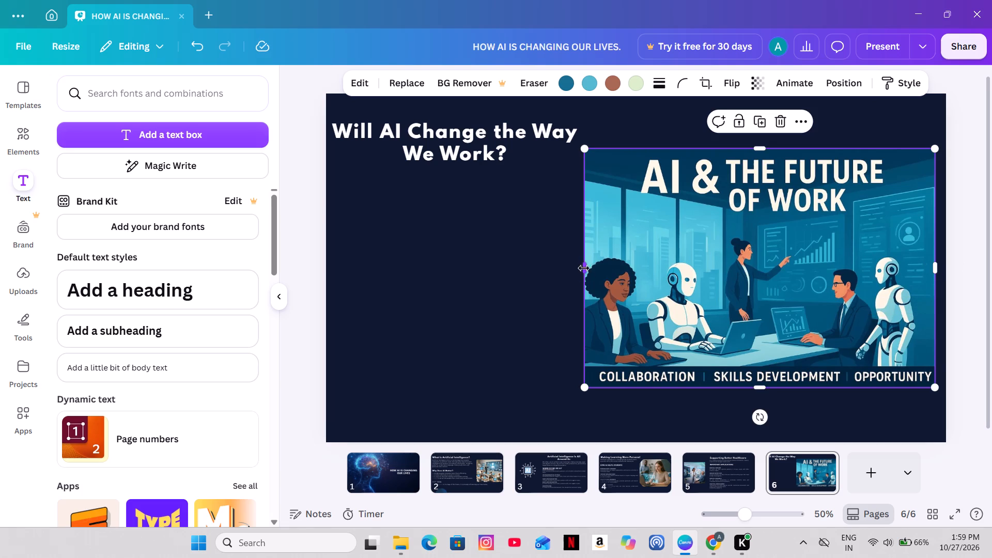
drag(585, 265, 583, 246)
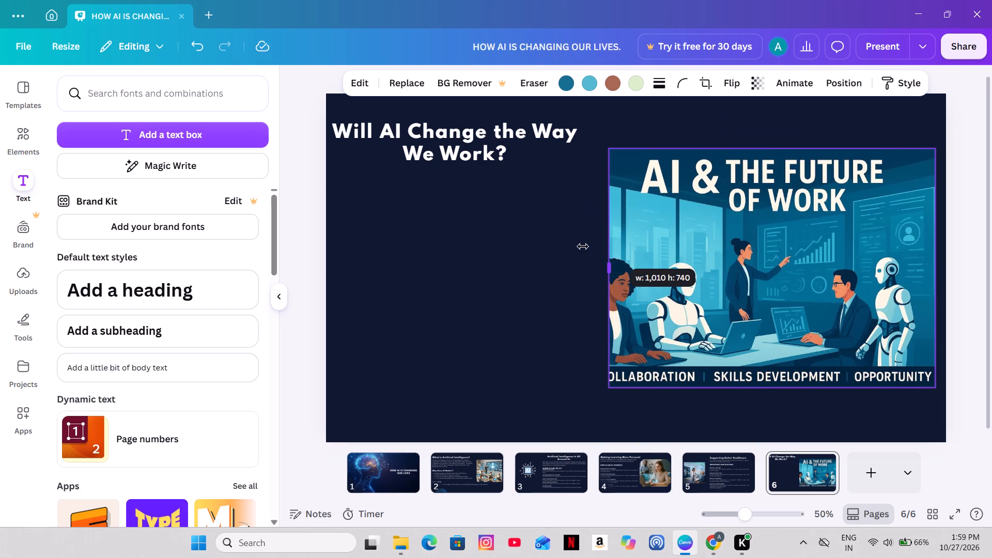
drag(583, 246, 597, 240)
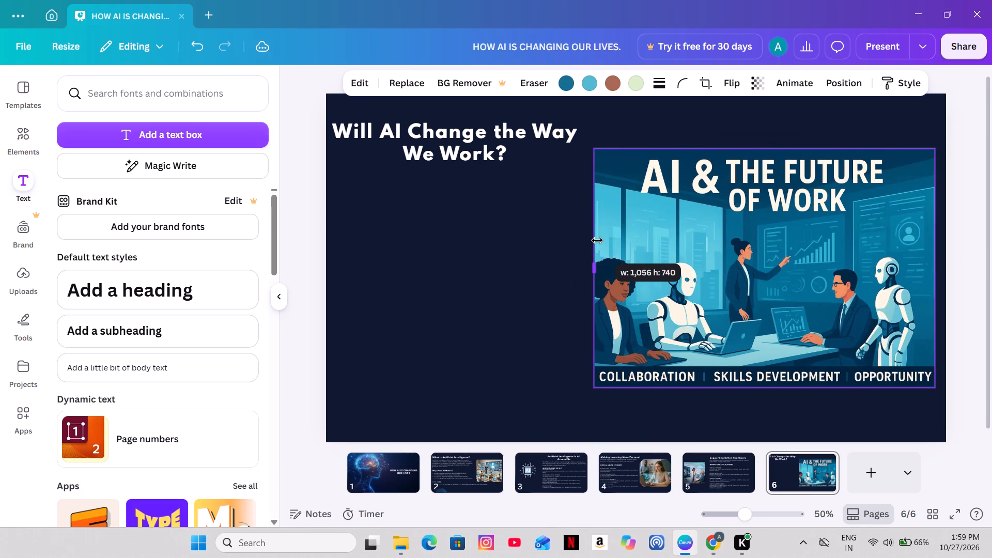
drag(597, 240, 601, 240)
click(984, 212)
Nudge the cropped "AI & The Future of Work" picture slightly to the right on slide 6.
click(830, 253)
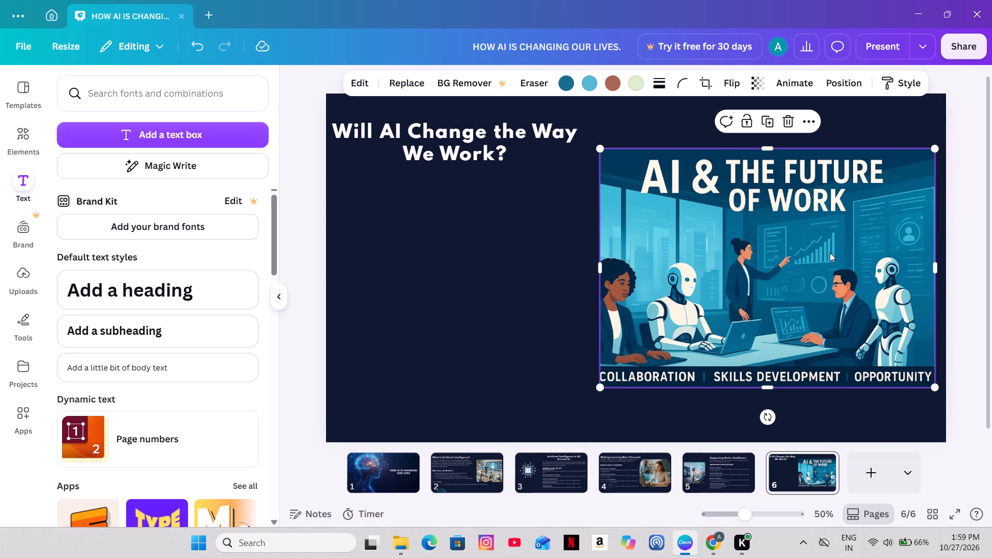
key(Right)
key(Right)
key(Right)
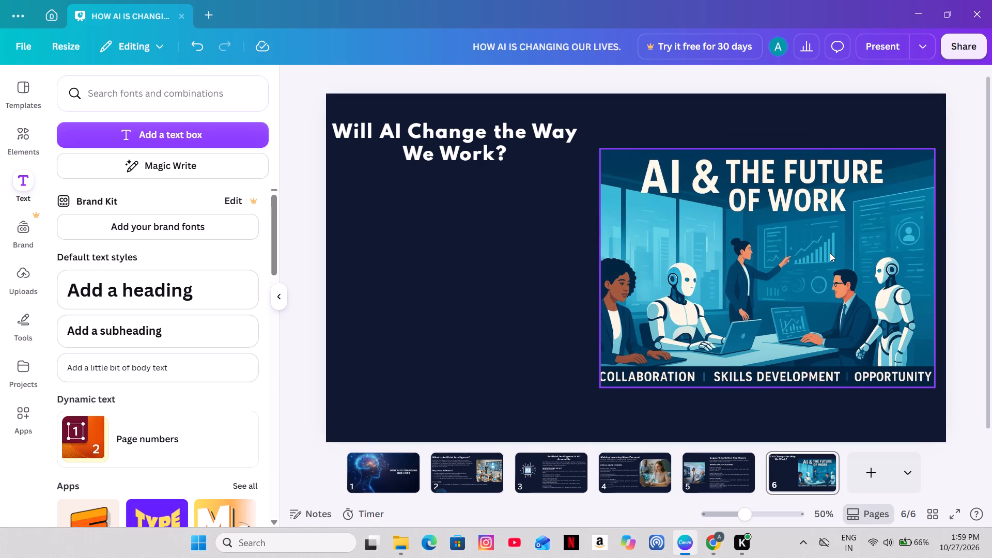
click(953, 228)
click(815, 251)
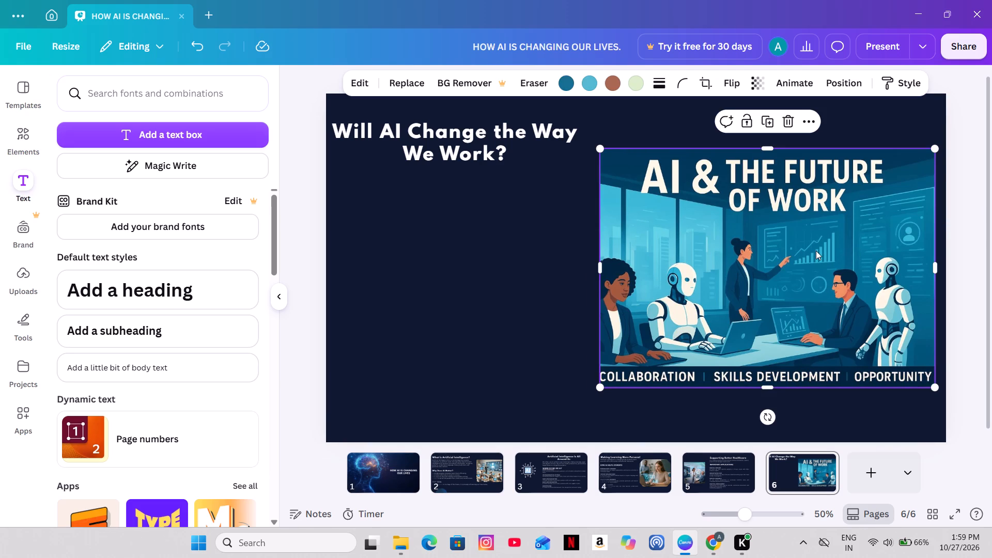
key(Right)
key(Right)
key(Right)
key(Right)
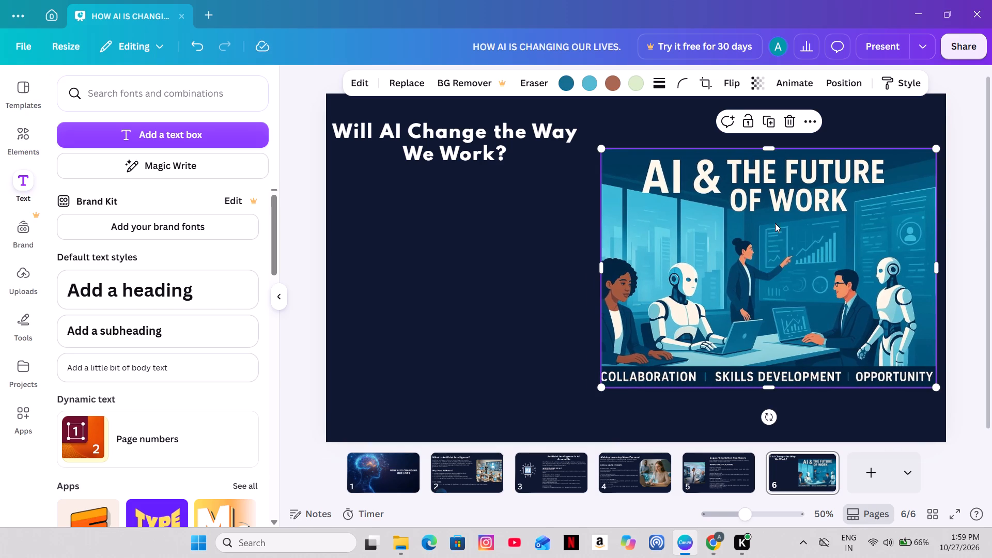
Nudge the heading "Will AI Change the Way We Work?" a little to the right, away from the slide's left edge.
click(468, 146)
key(Right)
key(Right)
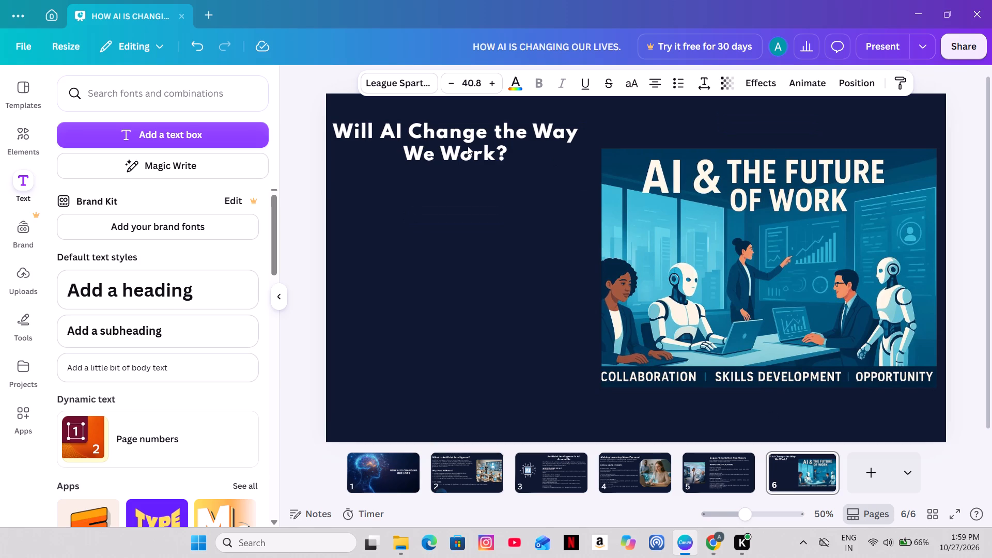
key(Right)
key(Right)
key(Right)
key(Right)
key(Right)
key(Right)
key(Right)
key(Right)
key(Right)
key(Right)
key(Right)
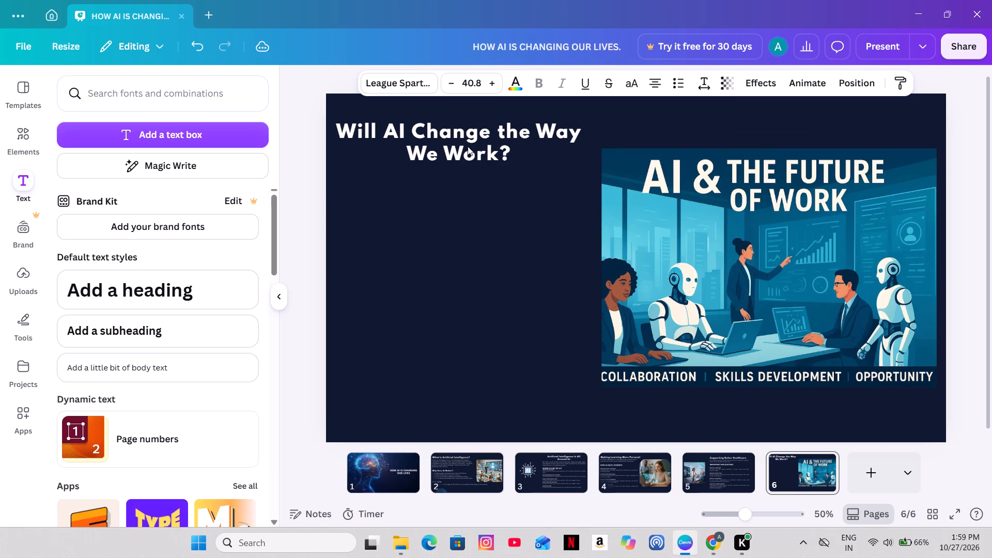
key(Right)
key(Right)
key(Down)
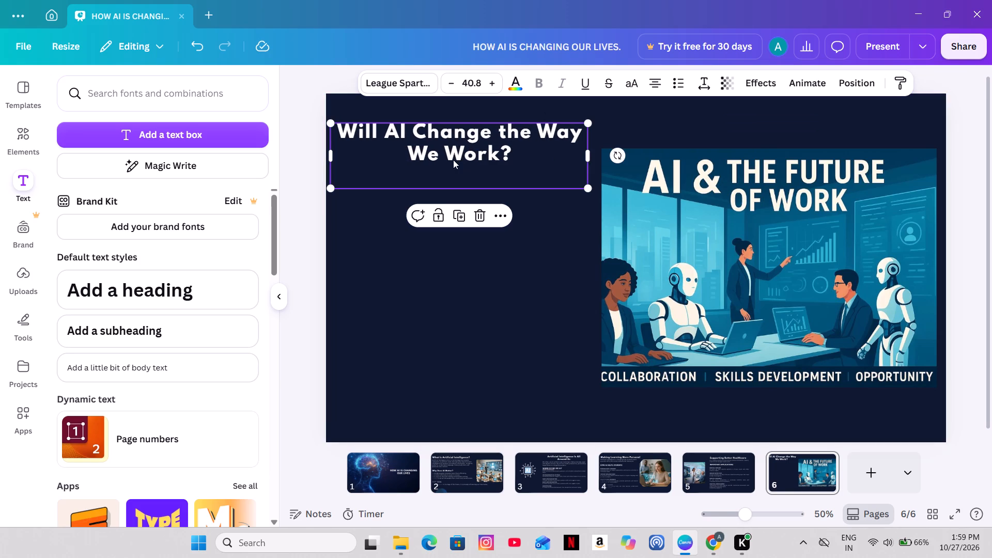
click(316, 79)
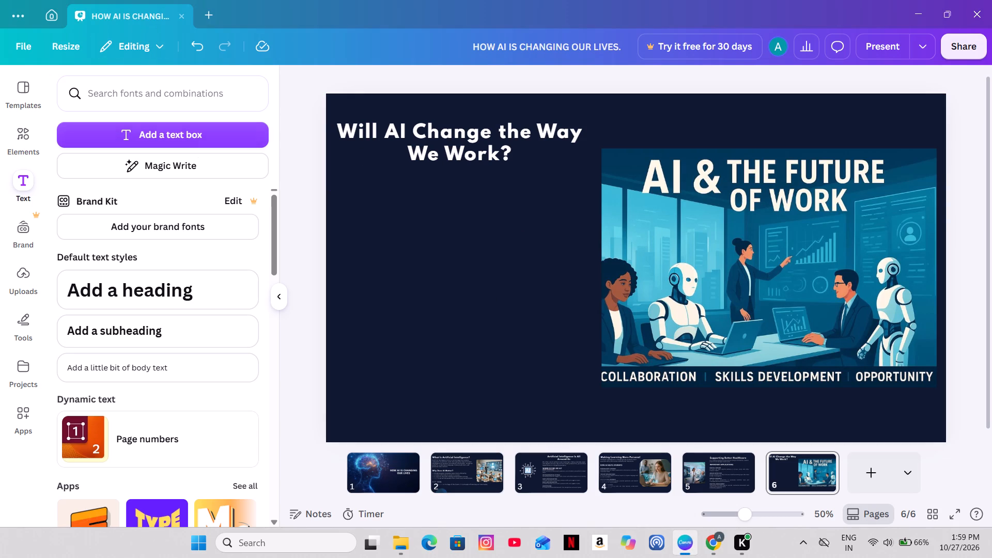
click(204, 131)
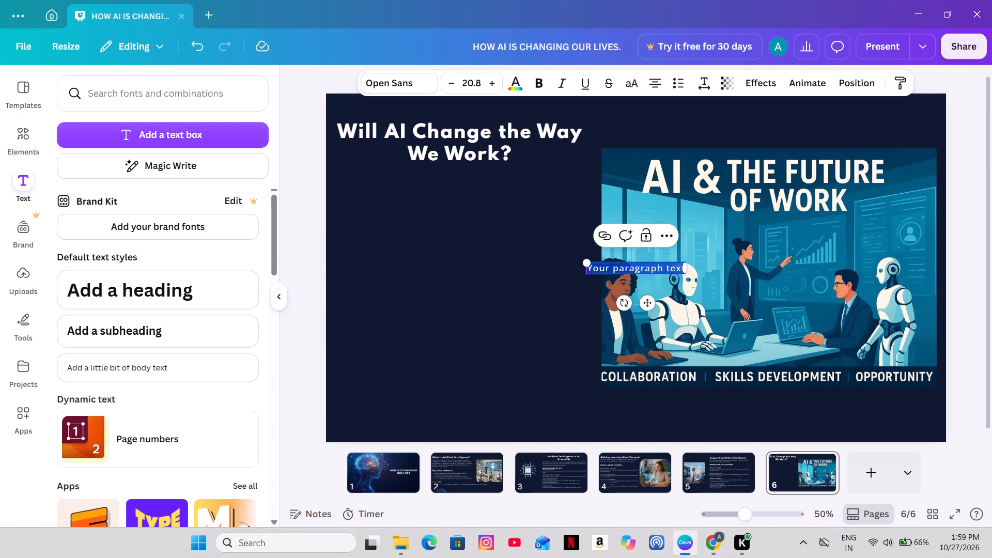
key(ctrl+v)
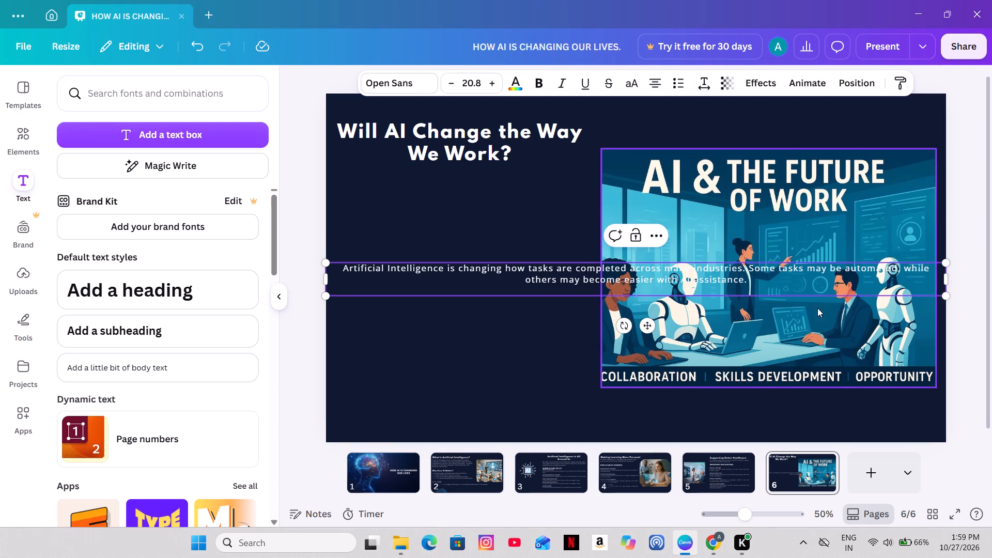
Set the font size to 24.8 in the new paragraph's text box.
triple_click(489, 82)
double_click(489, 82)
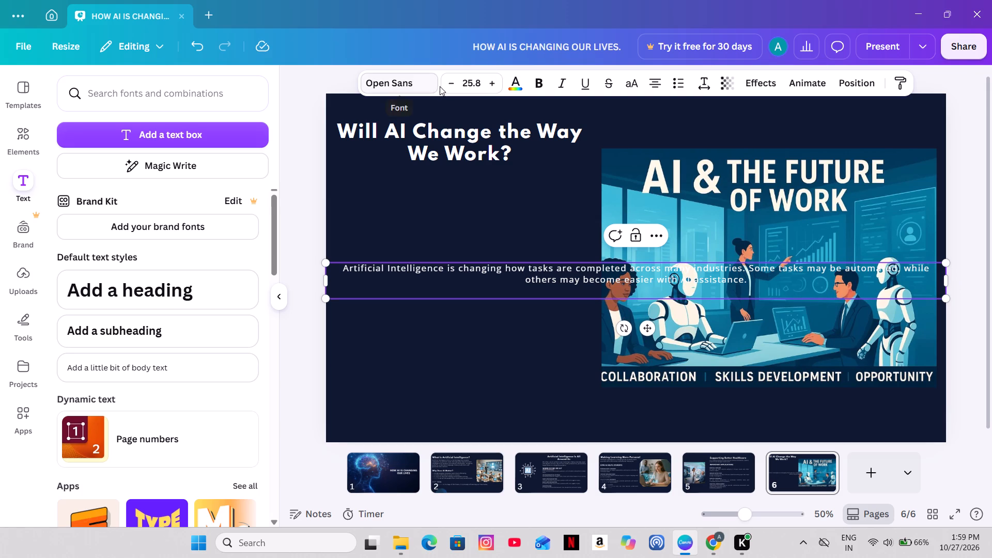
click(443, 85)
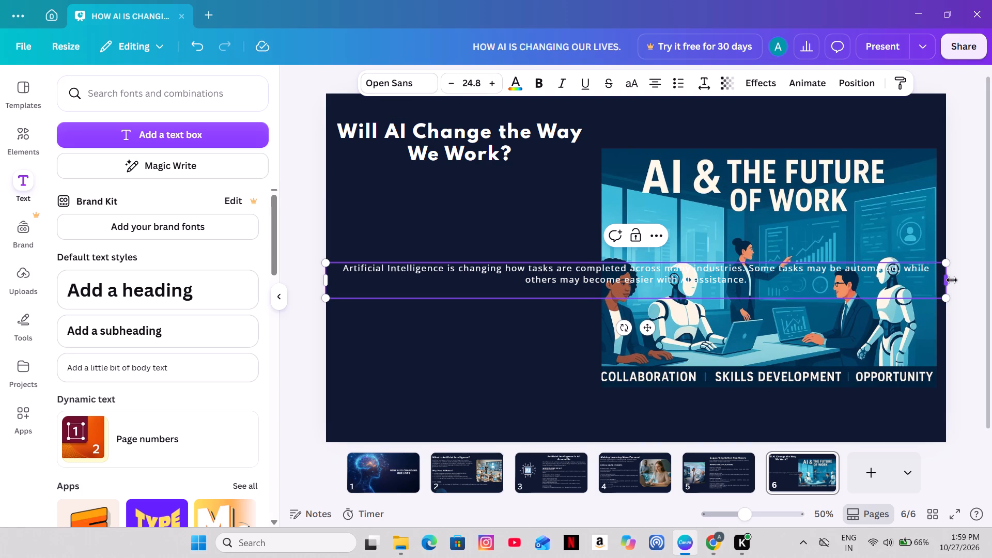
Narrow the new paragraph's text box on slide 6 so it ends at the picture's left edge.
drag(947, 282, 721, 280)
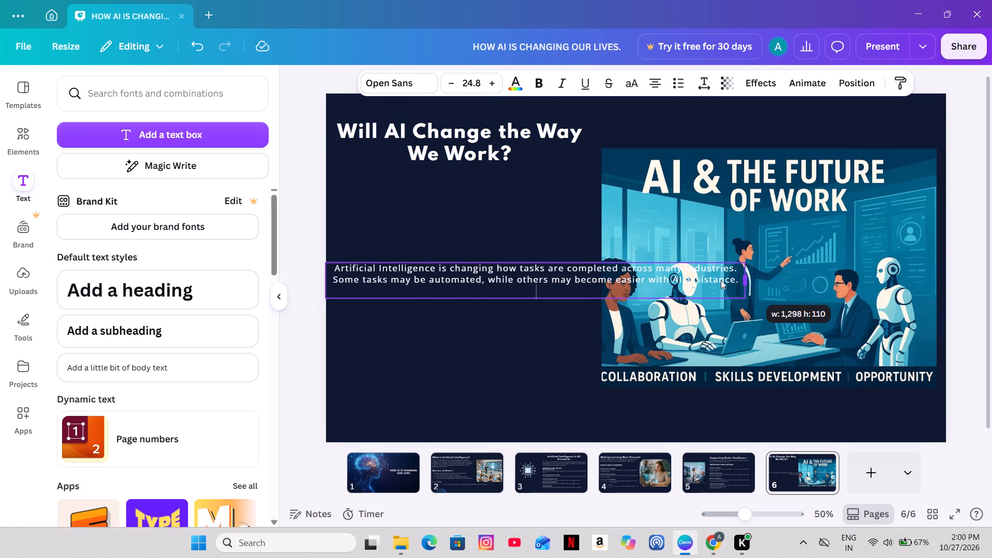
drag(721, 280, 584, 269)
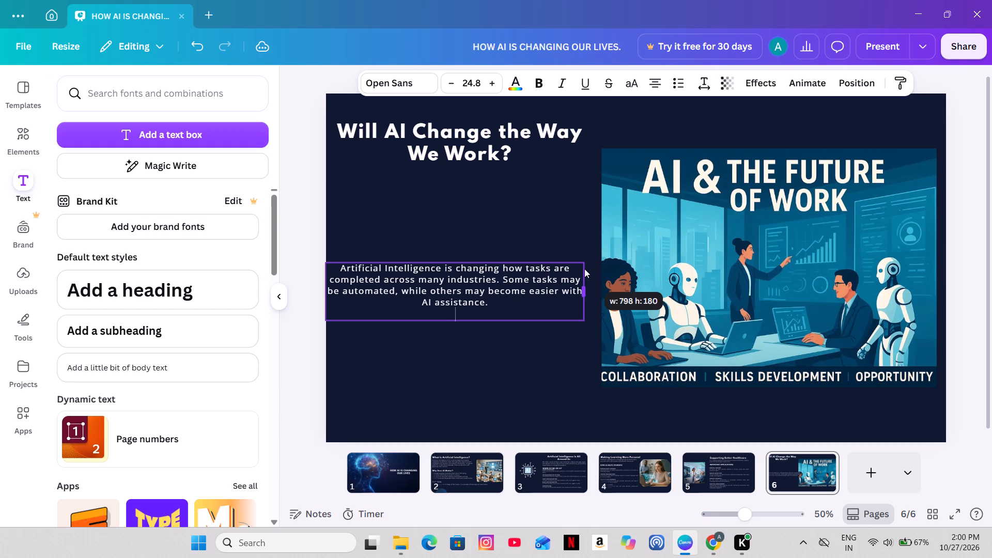
drag(584, 269, 598, 271)
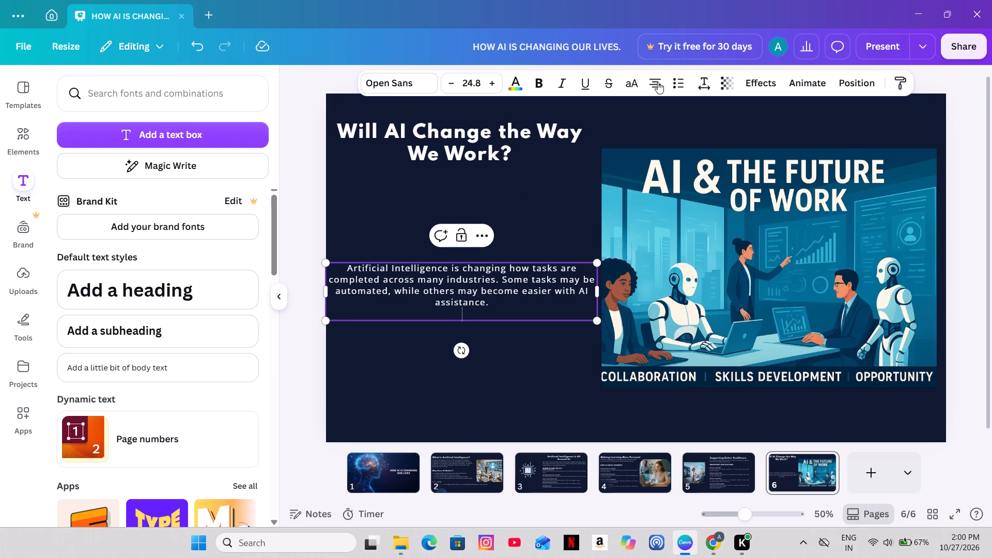
Justify the text of the paragraph beginning "Artificial Intelligence is changing how tasks are completed".
click(657, 82)
click(520, 279)
key(ctrl+a)
click(656, 87)
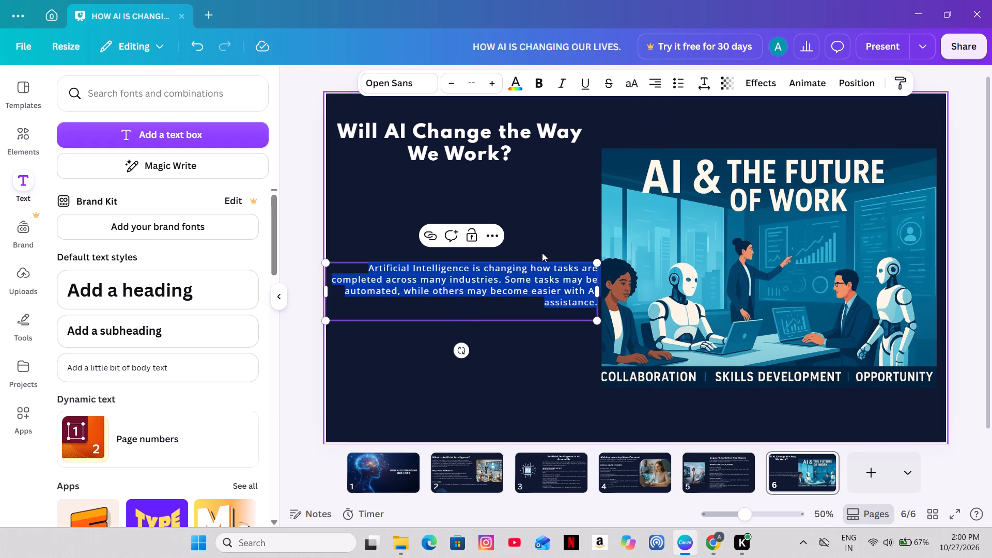
click(658, 71)
click(653, 83)
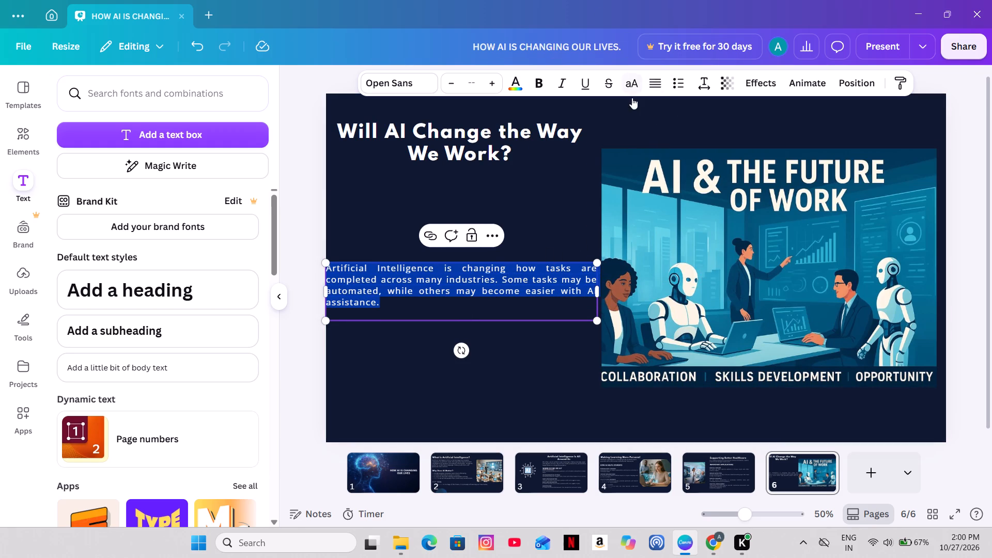
click(309, 149)
Move the paragraph up beneath the heading "Will AI Change the Way We Work?" and narrow its box to clear the picture.
drag(451, 292, 453, 222)
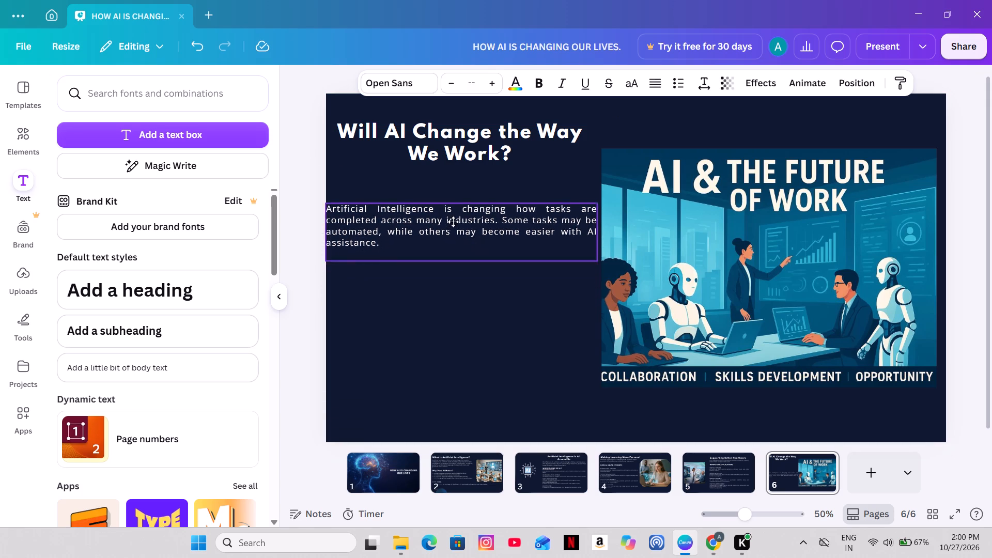
drag(453, 222, 465, 203)
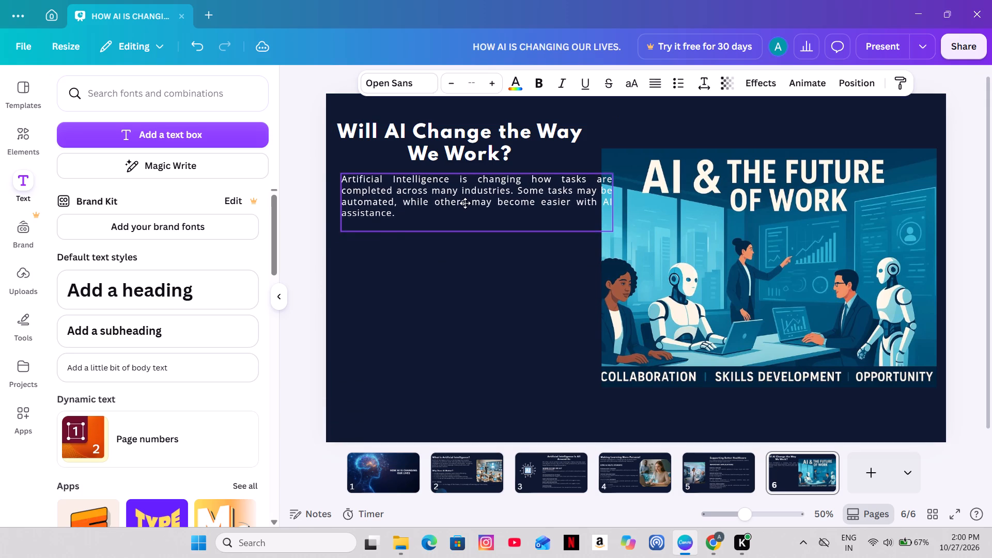
drag(465, 203, 456, 206)
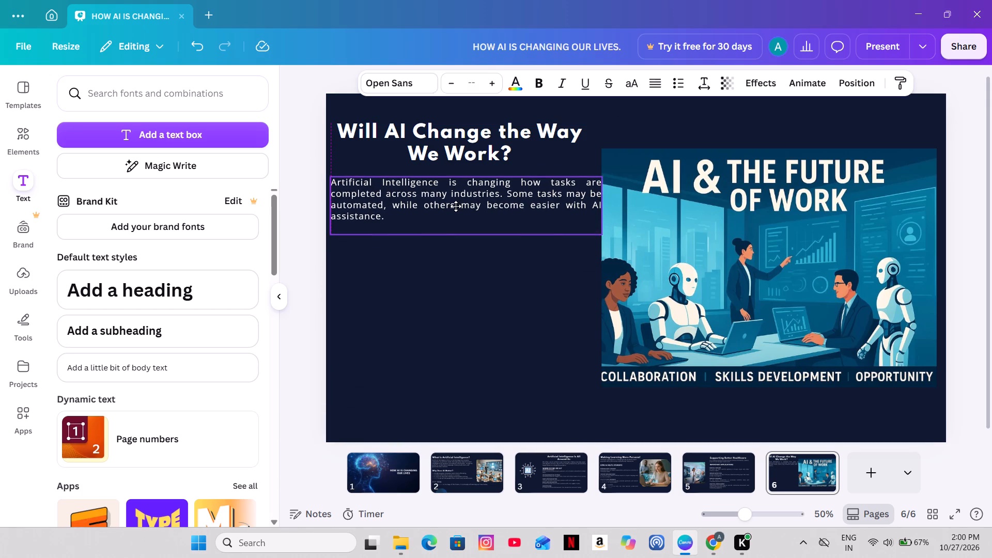
drag(456, 206, 462, 206)
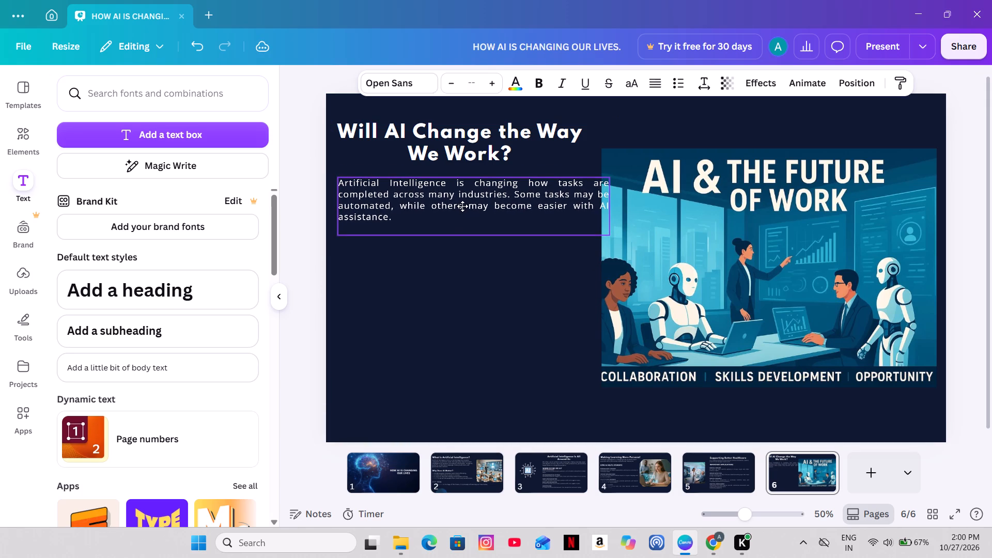
drag(462, 206, 461, 205)
drag(612, 205, 595, 203)
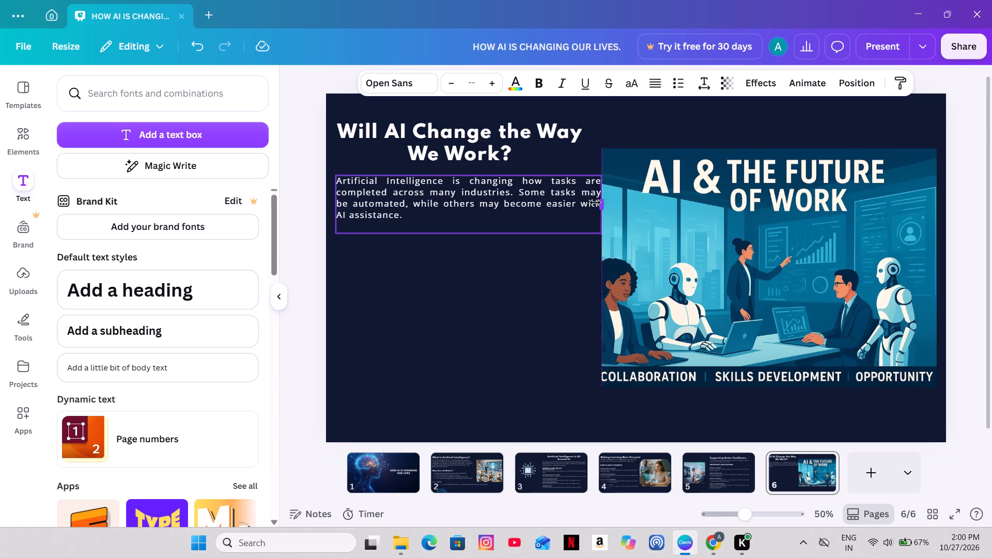
drag(595, 203, 595, 202)
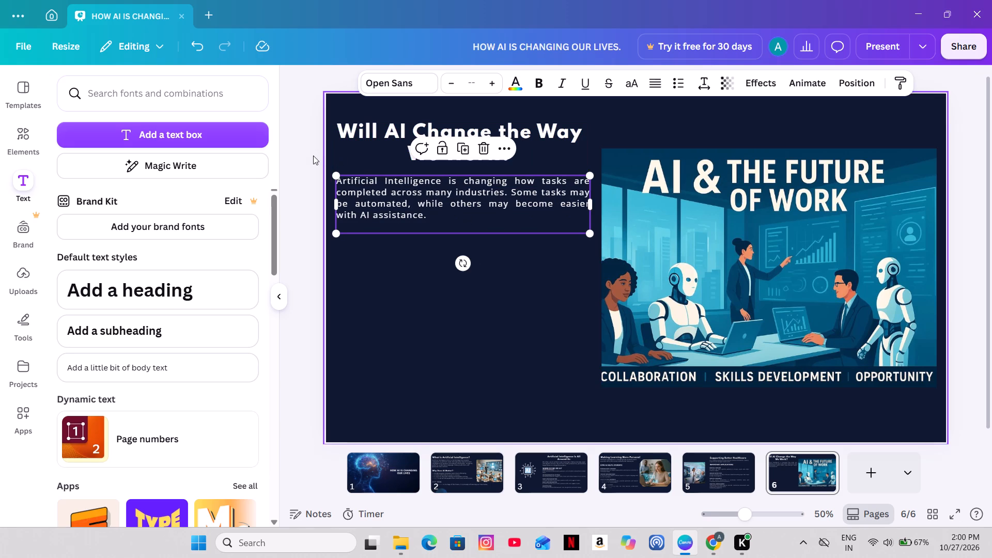
click(313, 156)
Nudge the paragraph slightly upward, closer to the heading above it.
click(437, 204)
key(Up)
key(Up)
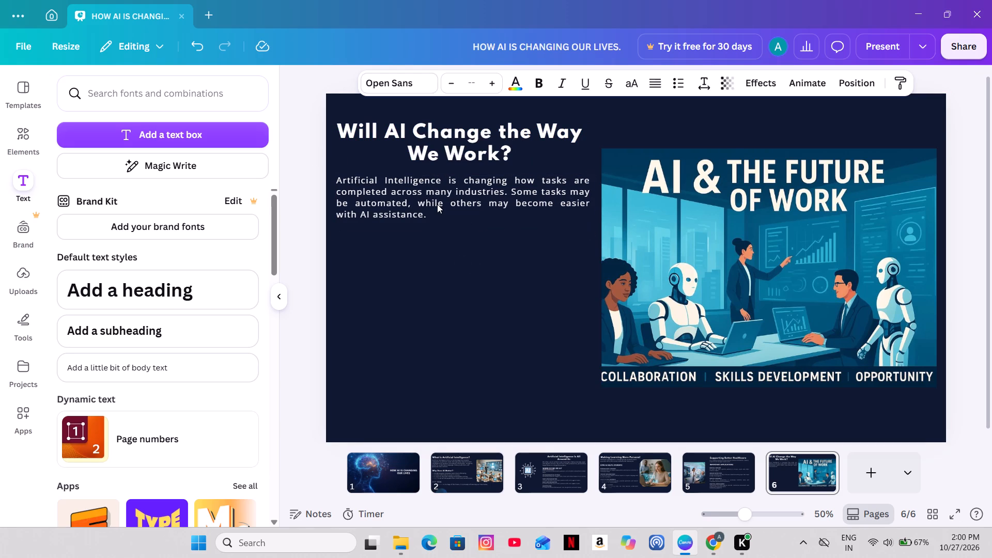
key(Up)
key(Up)
key(Up)
key(Up)
key(Up)
key(Up)
key(Up)
key(Up)
key(Up)
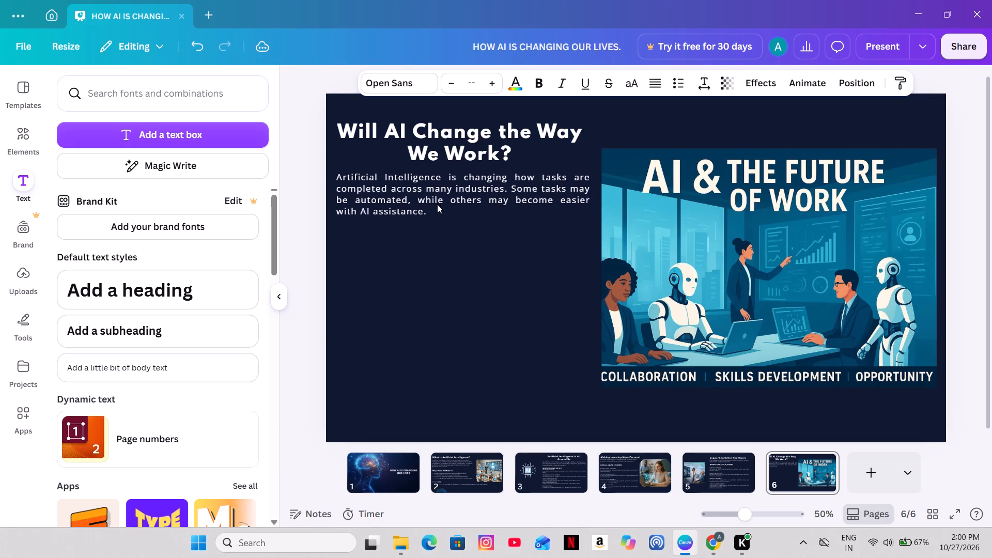
key(Up)
key(Up)
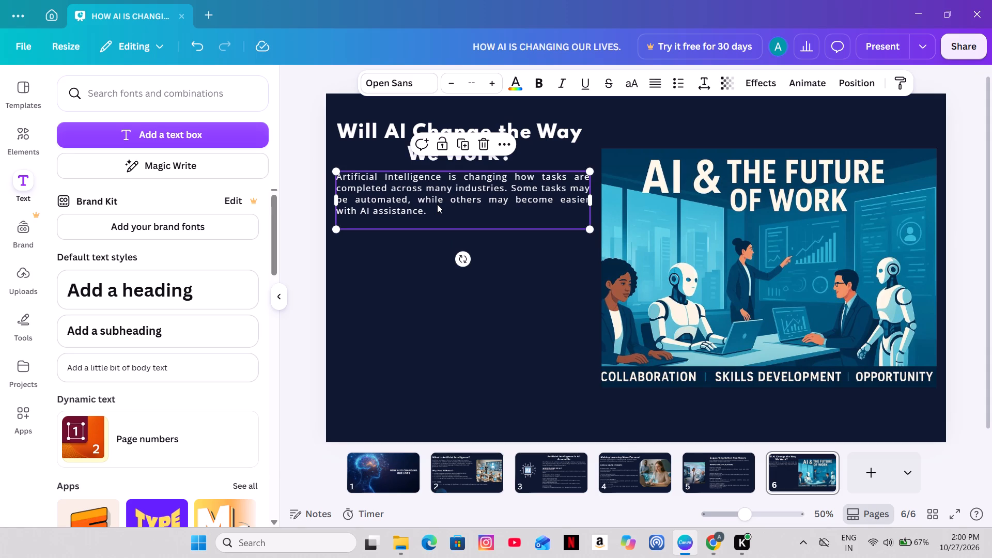
click(291, 179)
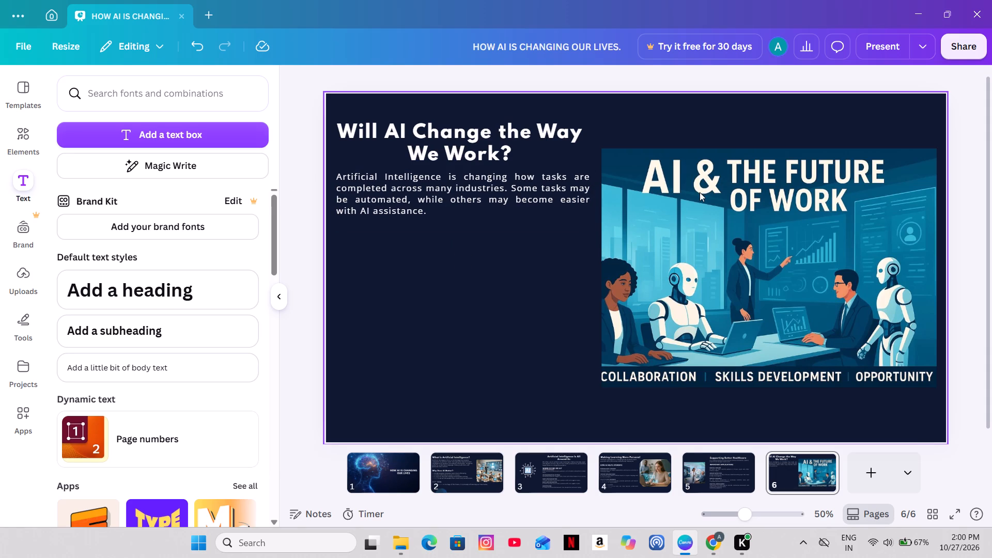
Narrow the paragraph's text box a little more so its right edge roughly lines up with the heading text.
click(568, 196)
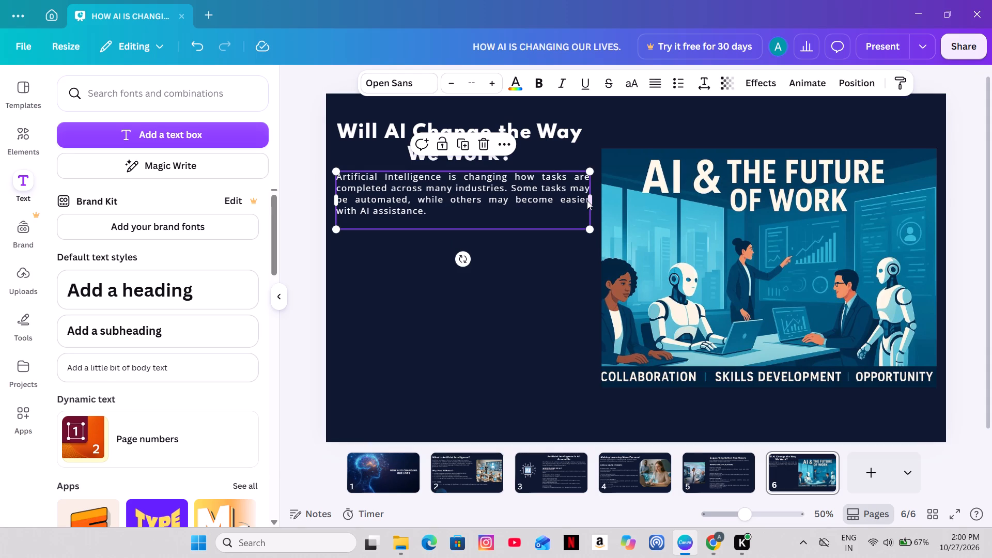
drag(591, 200, 581, 201)
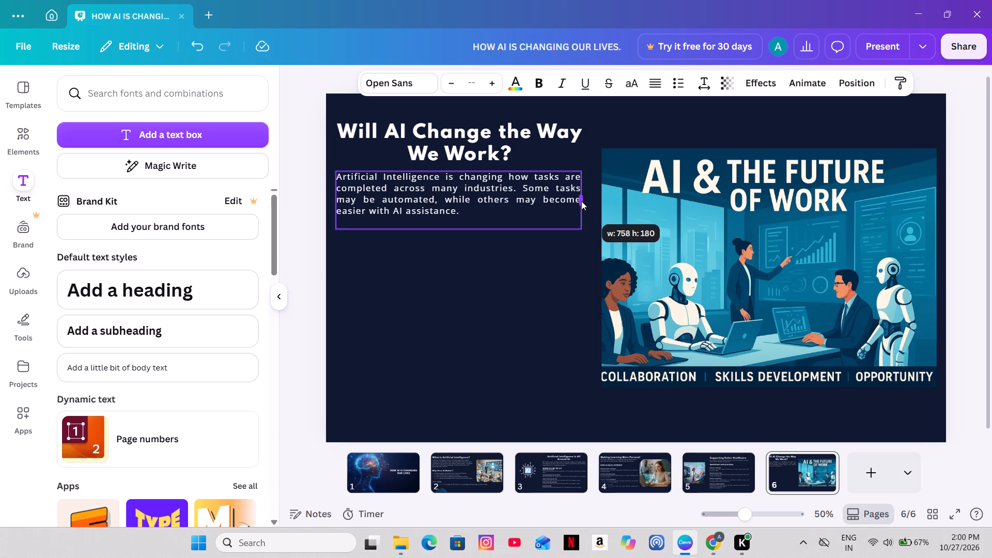
drag(581, 201, 584, 201)
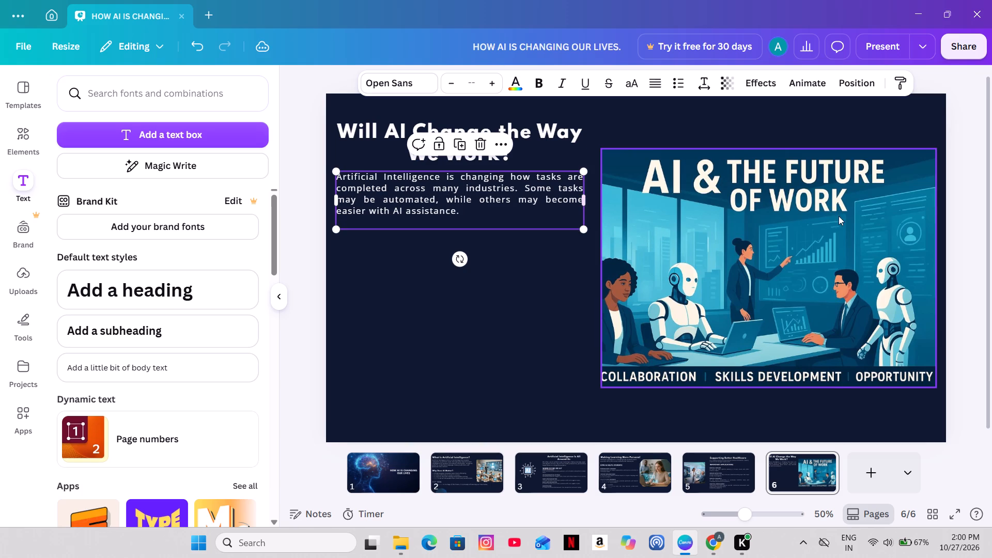
click(314, 164)
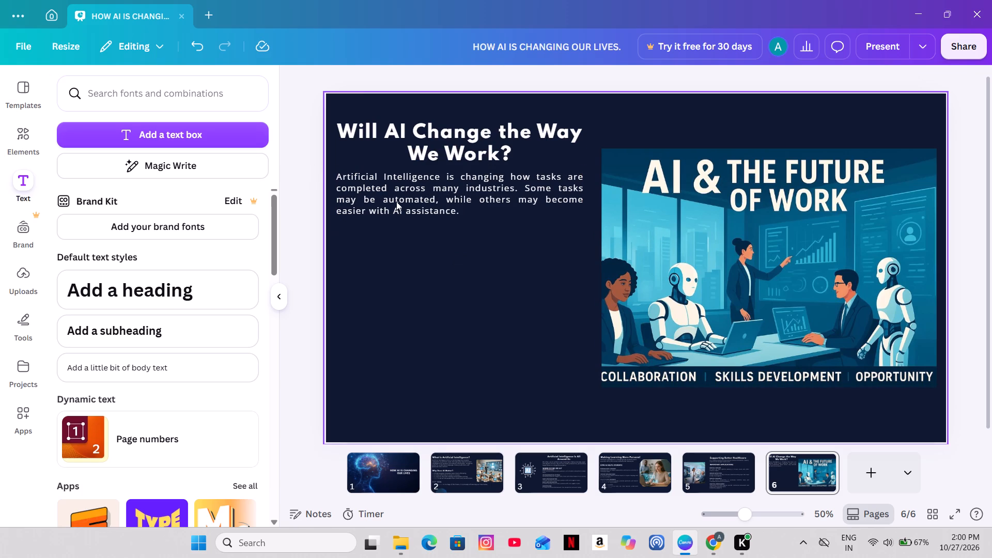
Nudge the paragraph slightly to the right to line up with the heading's left edge.
click(396, 202)
key(Right)
key(Right)
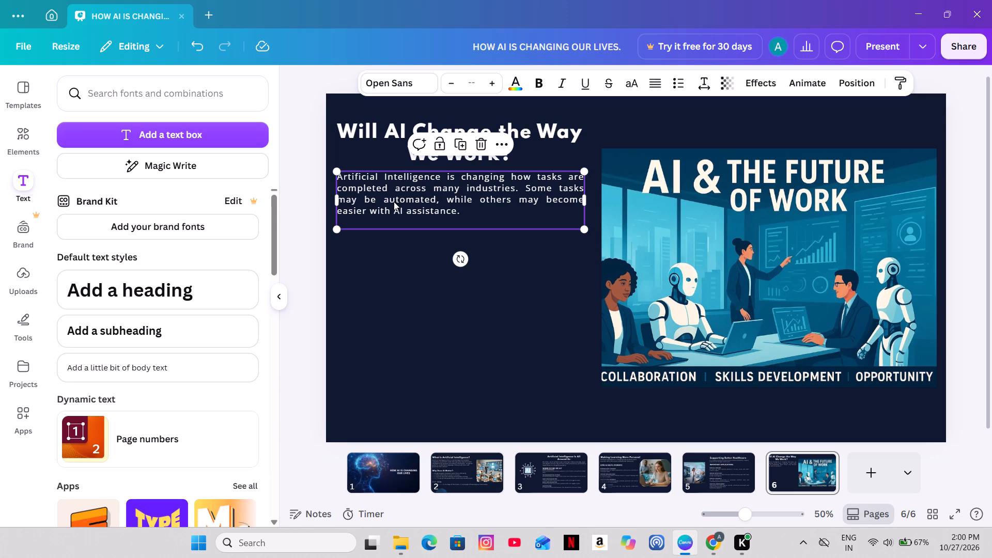
Nudge the heading "Will AI Change the Way We Work?" slightly to the right.
click(388, 136)
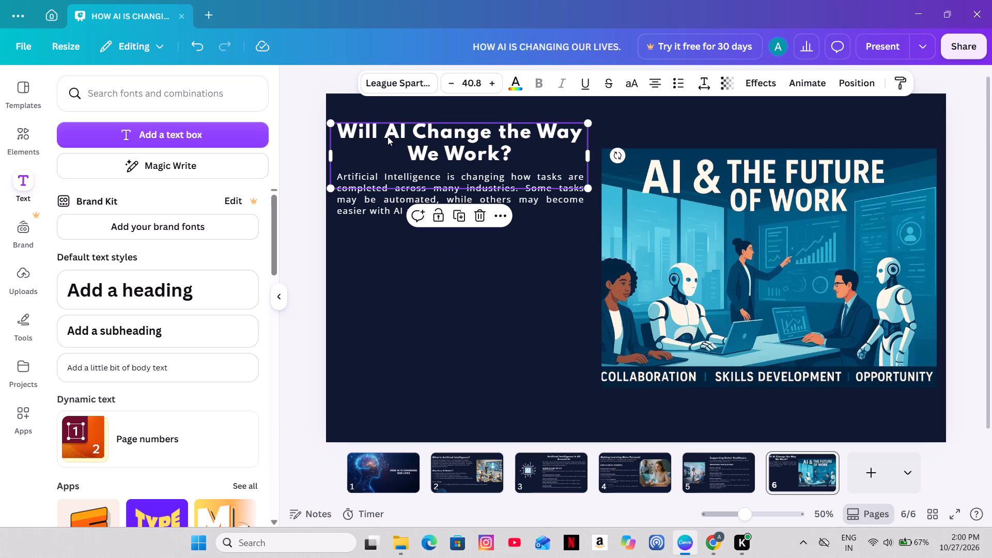
key(Right)
key(Right)
key(Right)
click(303, 114)
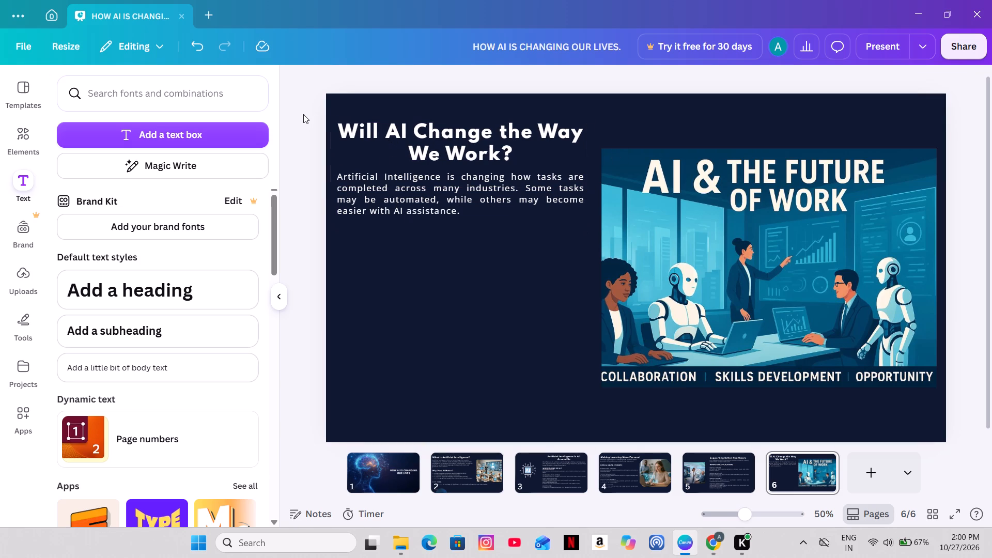
scroll(464, 265, down, 2)
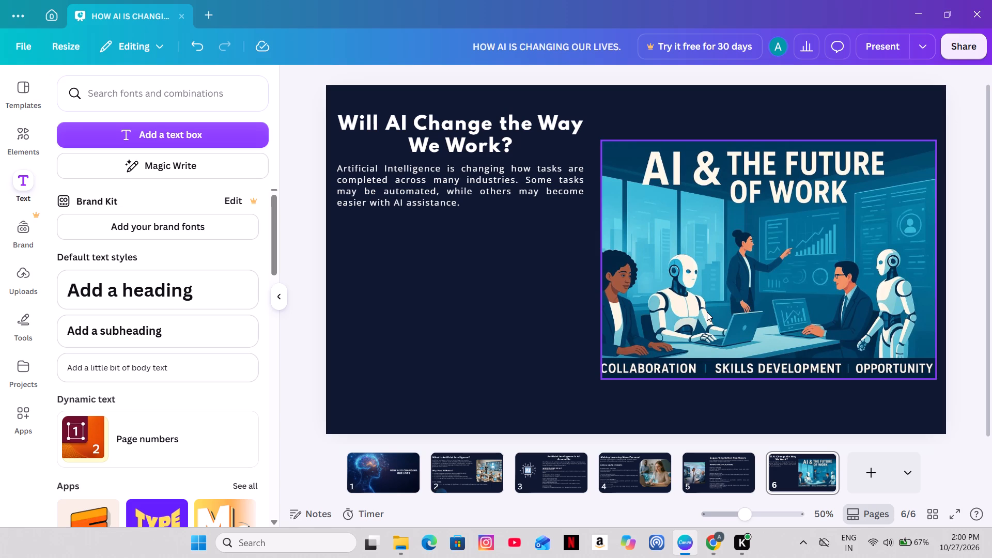
click(714, 544)
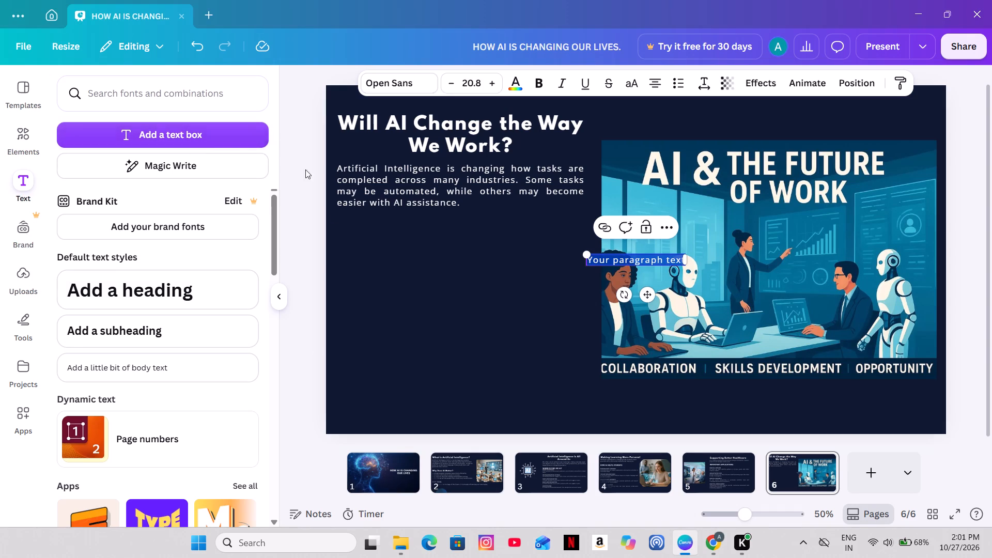
key(ctrl+v)
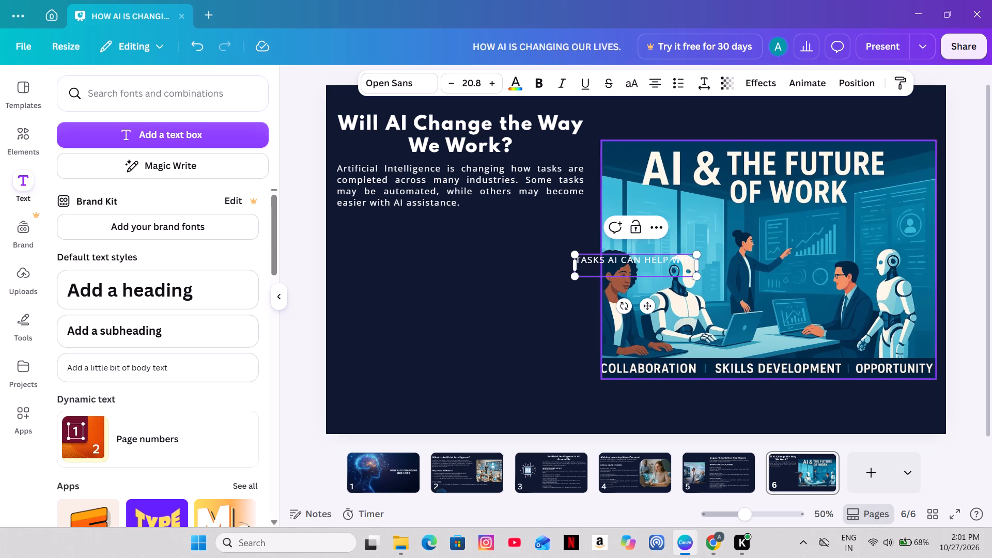
Move the "TASKS AI CAN HELP WITH" text box off the picture to just below the paragraph, at the paragraph's left edge.
click(627, 273)
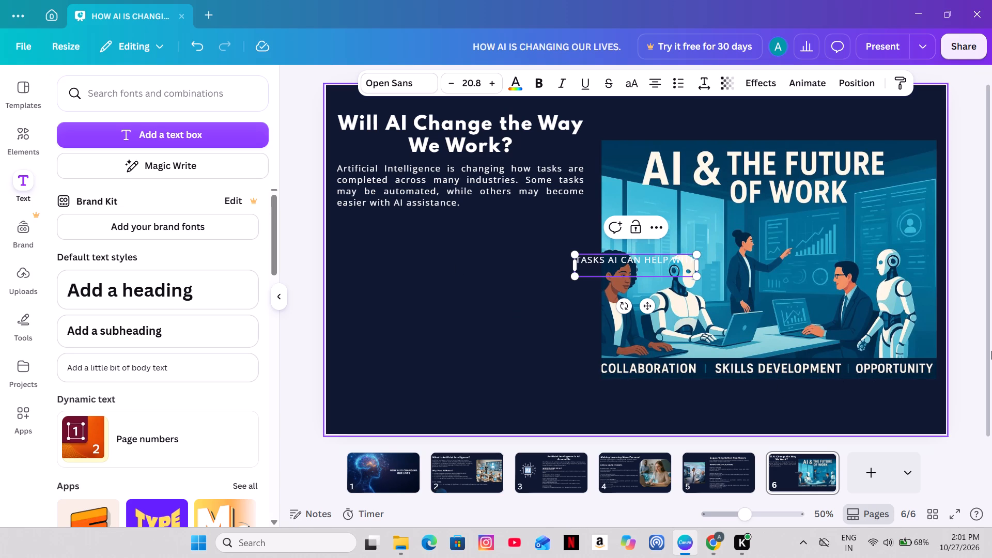
click(968, 339)
drag(583, 262, 414, 256)
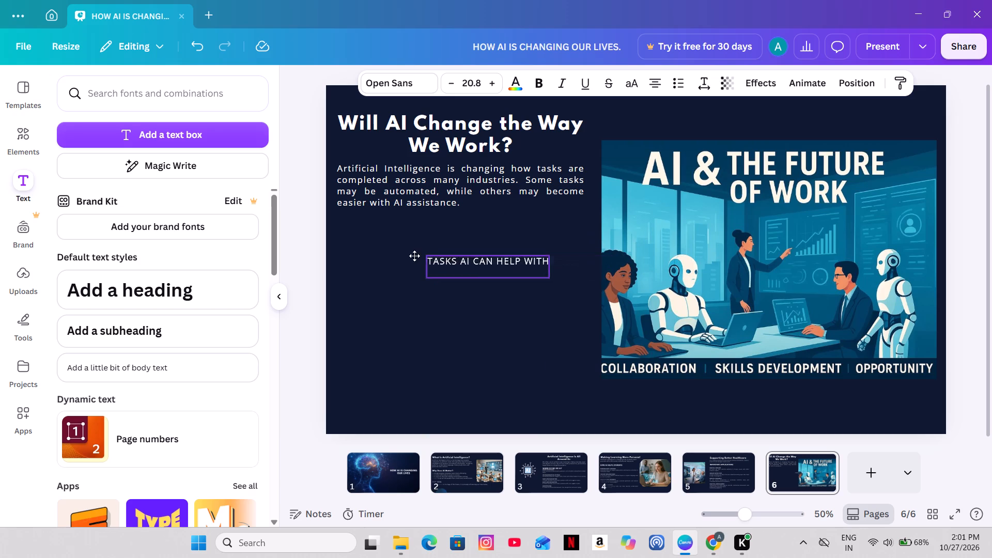
drag(414, 256, 341, 235)
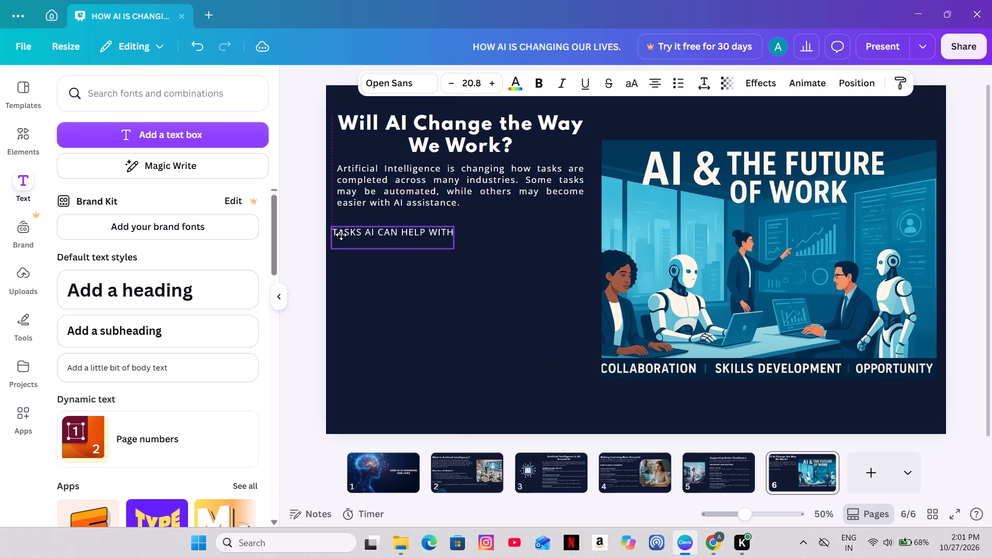
drag(341, 235, 350, 233)
click(350, 232)
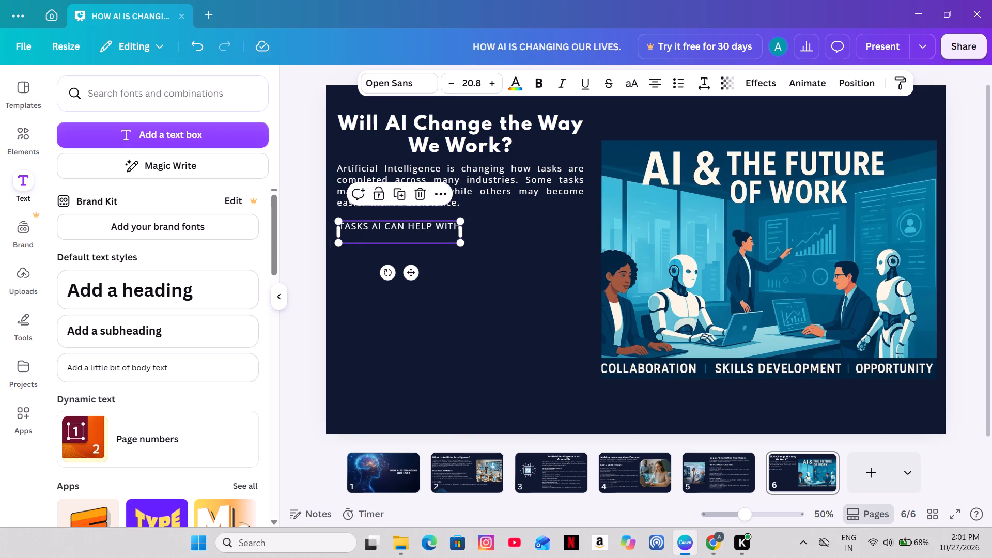
click(350, 227)
click(350, 226)
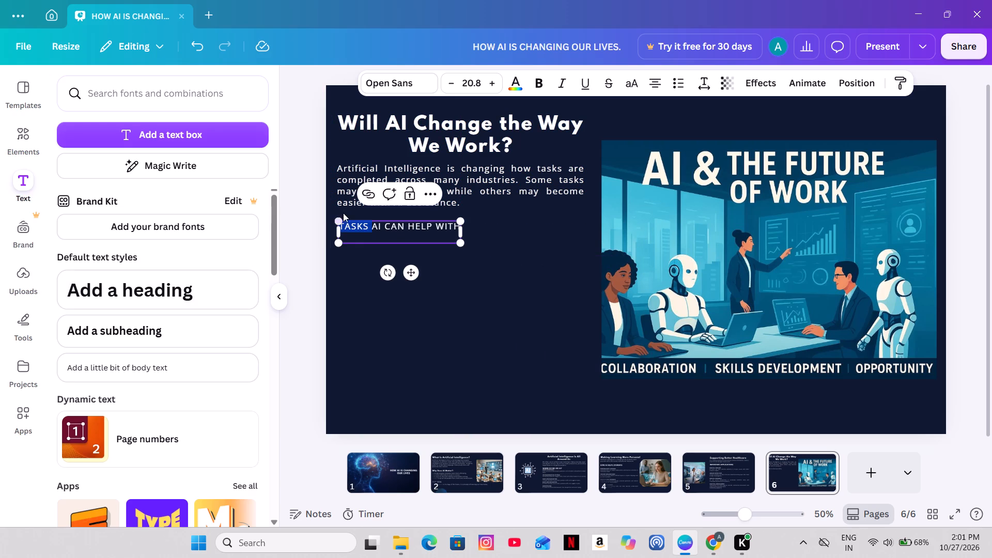
click(309, 210)
drag(379, 225, 375, 220)
Set the font of the whole "TASKS AI CAN HELP WITH" subheading to League Spartan.
click(388, 222)
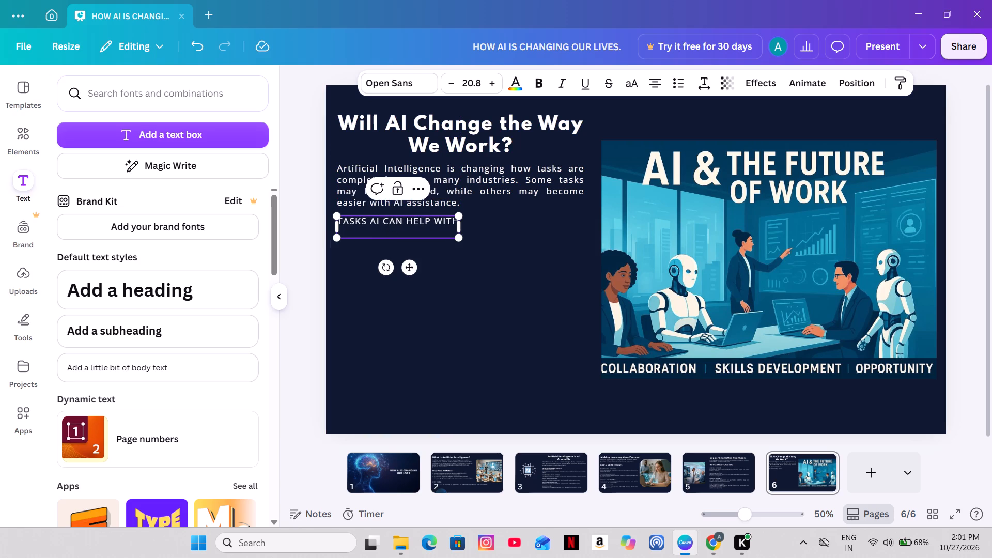
key(ctrl+a)
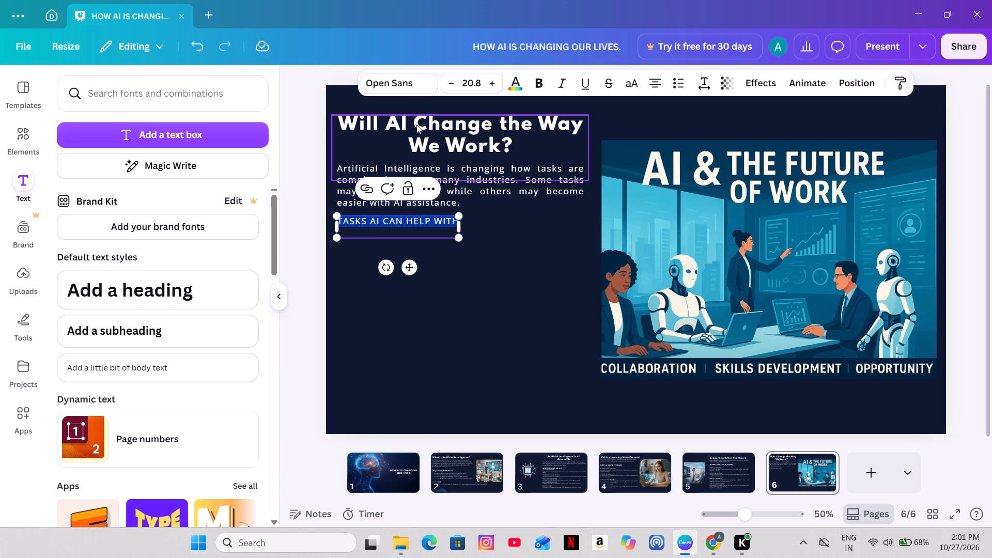
click(411, 79)
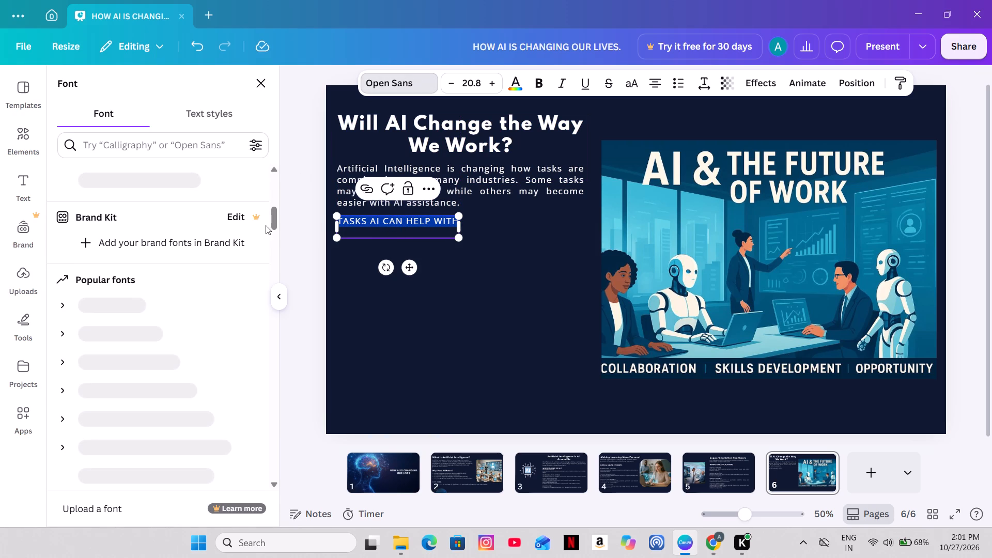
click(400, 80)
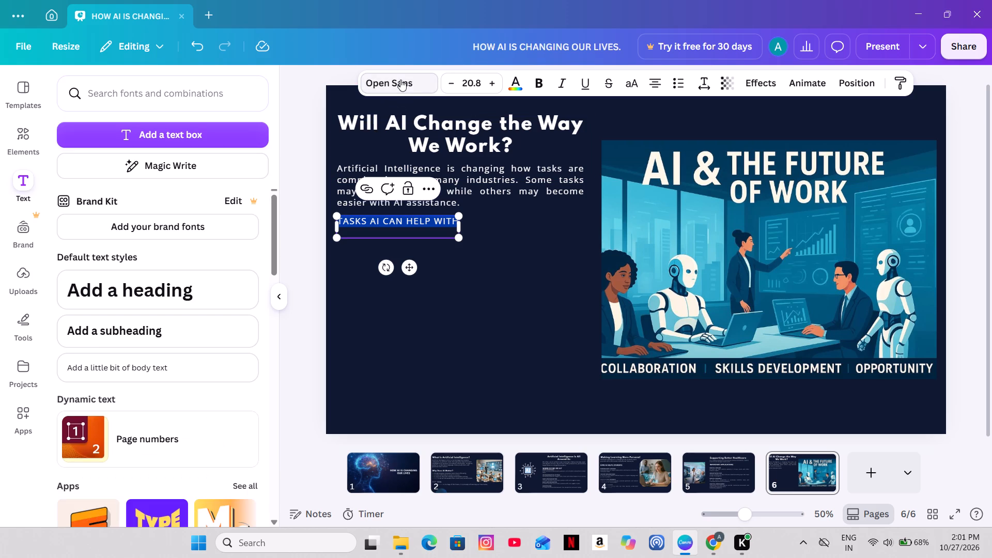
click(394, 81)
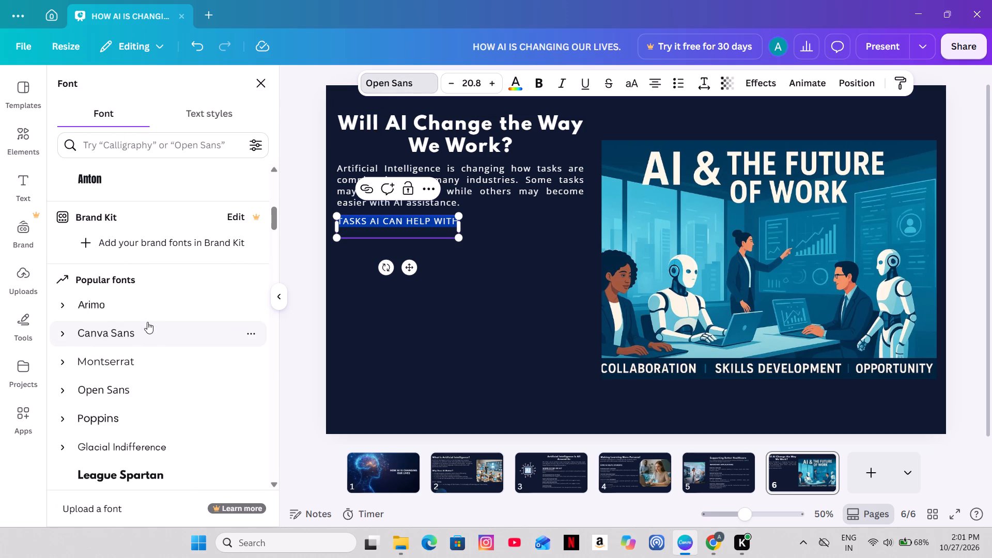
click(174, 477)
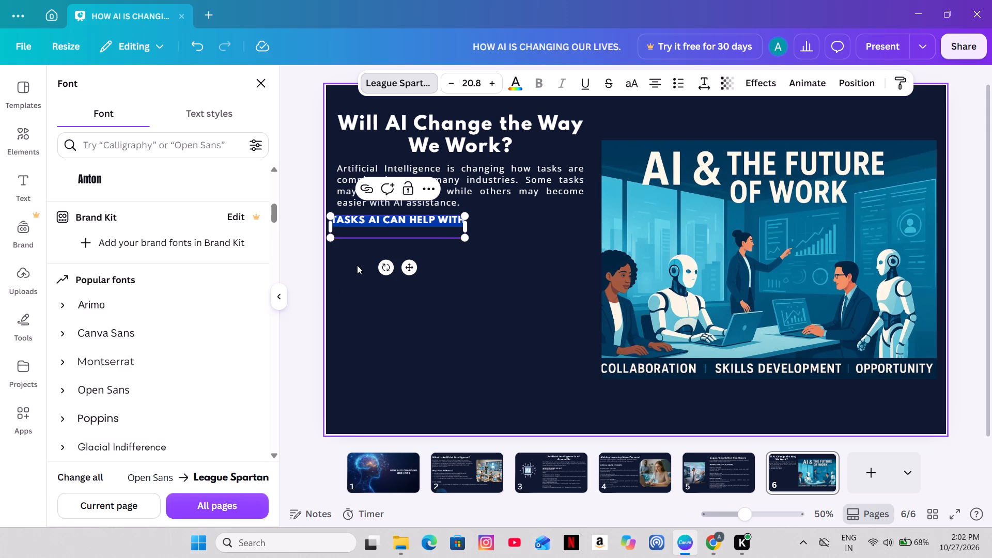
Set the subheading's font size to 28.8.
click(492, 85)
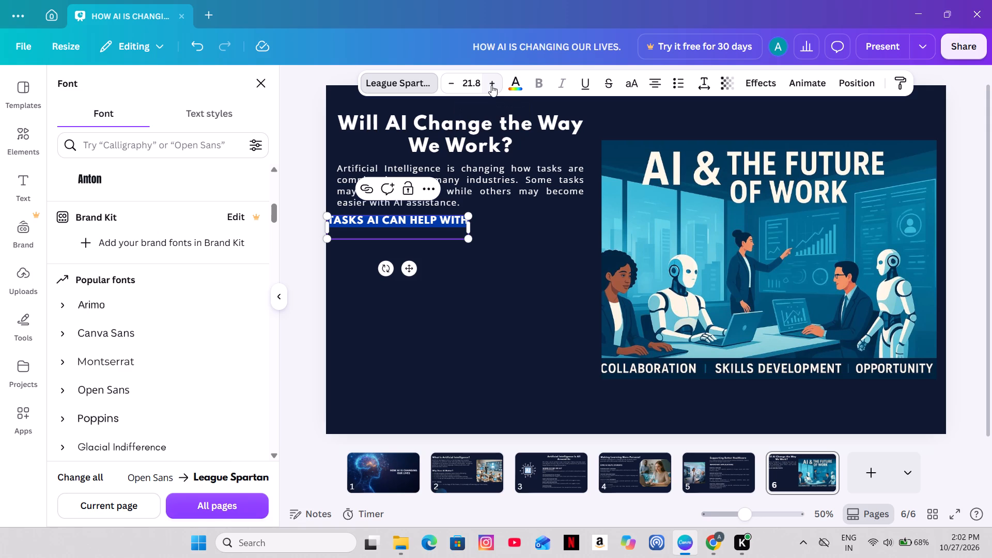
double_click(491, 85)
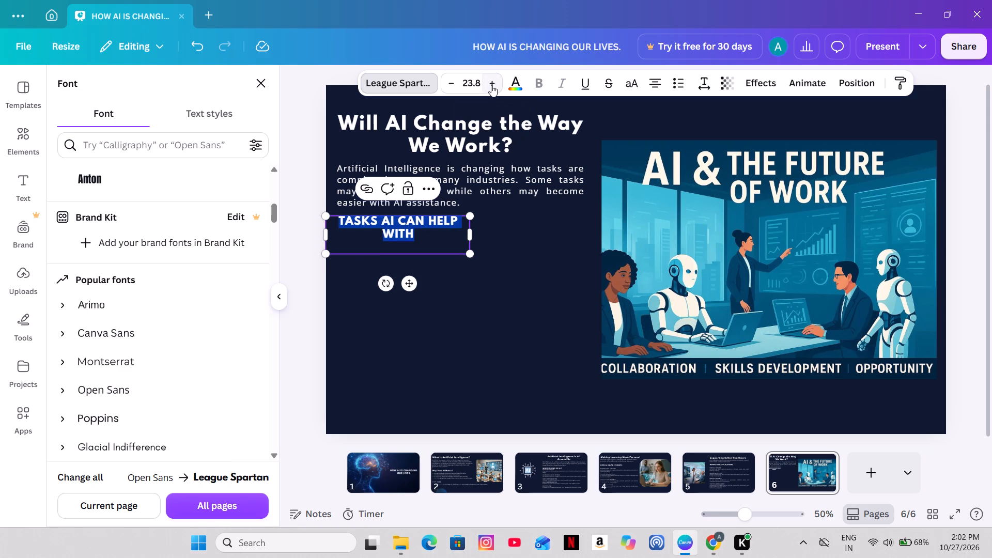
click(491, 85)
click(491, 85)
triple_click(491, 85)
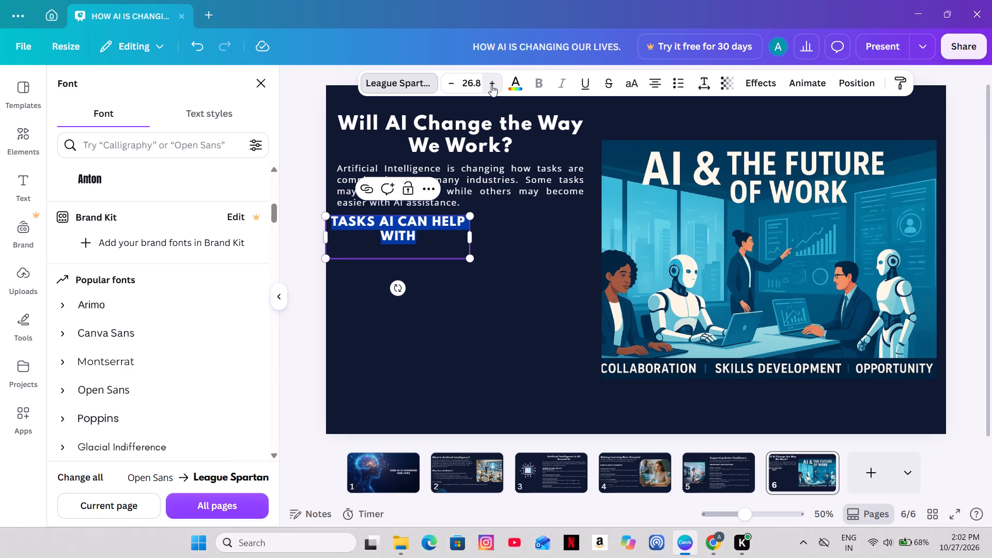
double_click(491, 85)
click(454, 79)
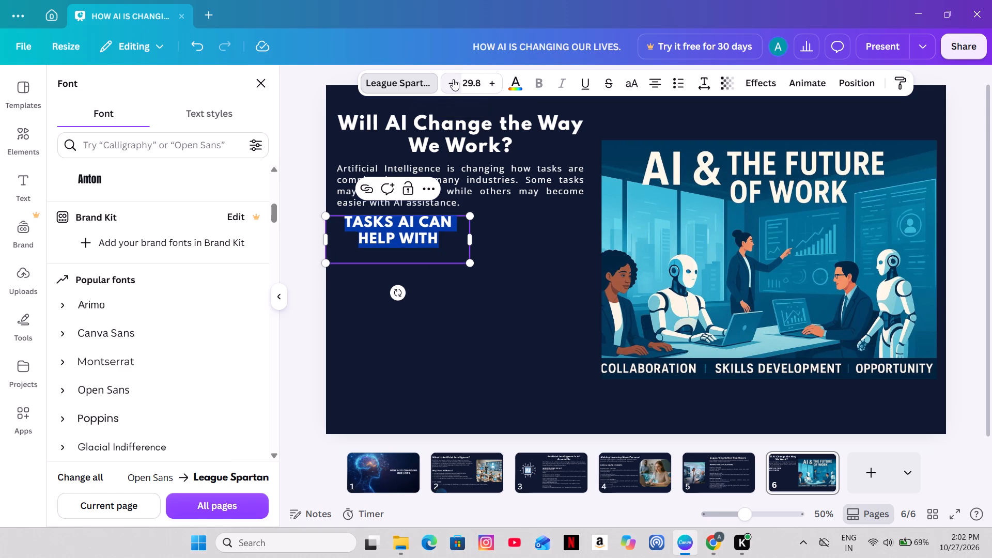
click(453, 79)
Widen the subheading's text box until the text fits on one line, and left-align the text.
drag(474, 243, 499, 241)
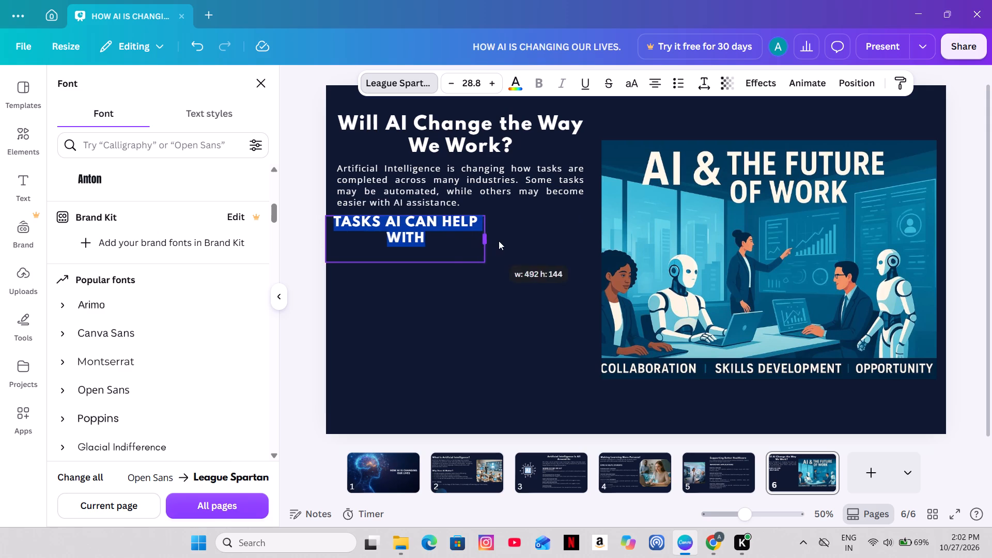
drag(499, 241, 603, 237)
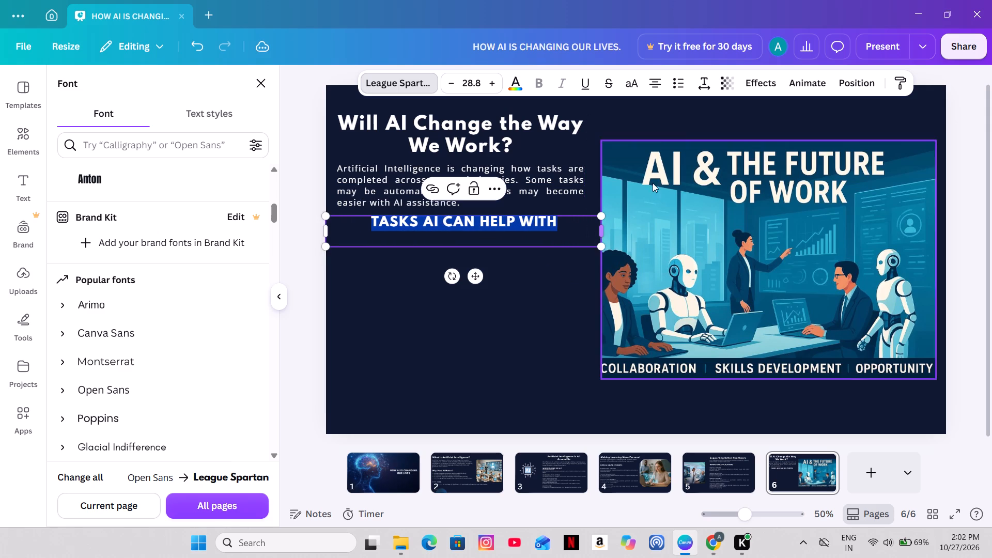
click(649, 82)
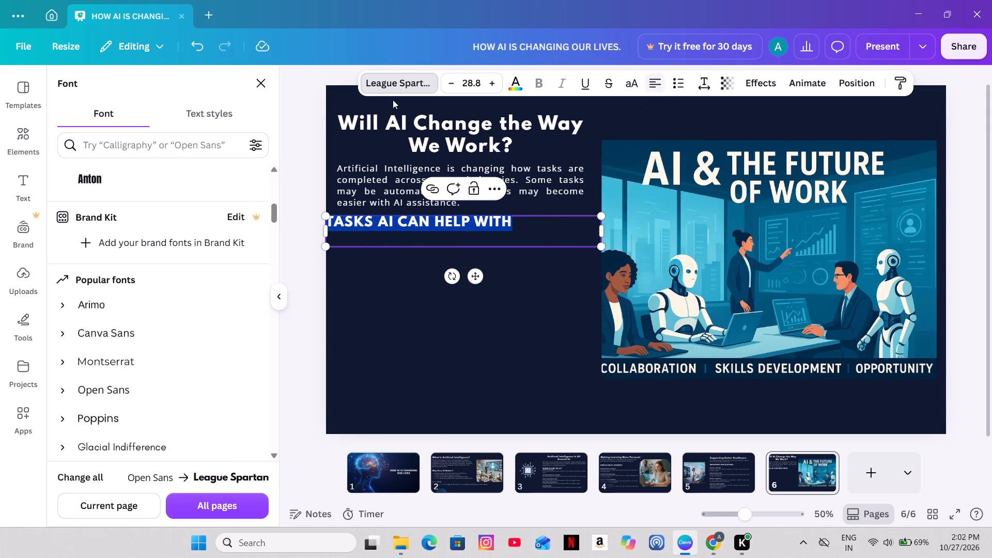
click(287, 117)
click(300, 112)
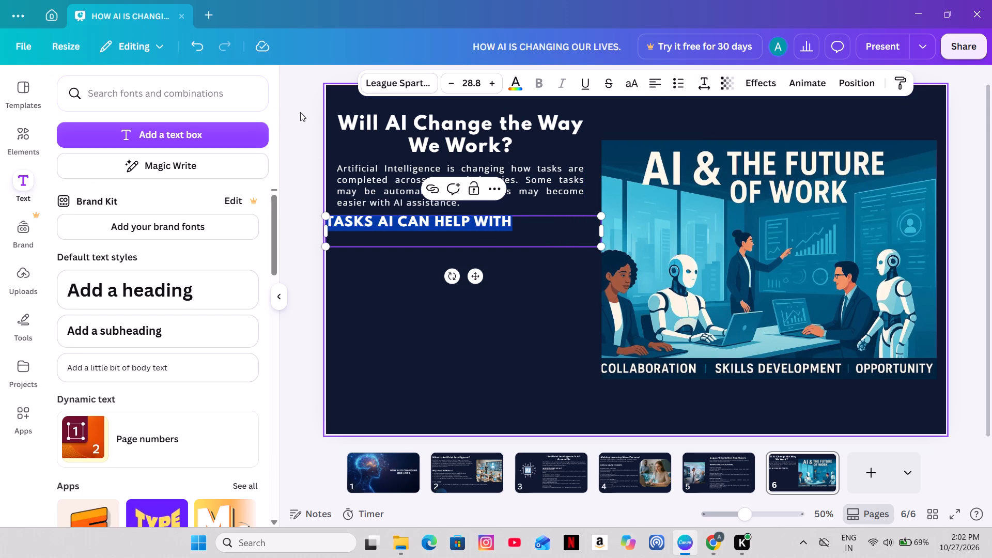
Move the subheading to line up with the paragraph's left edge, directly below the paragraph.
drag(407, 235, 417, 238)
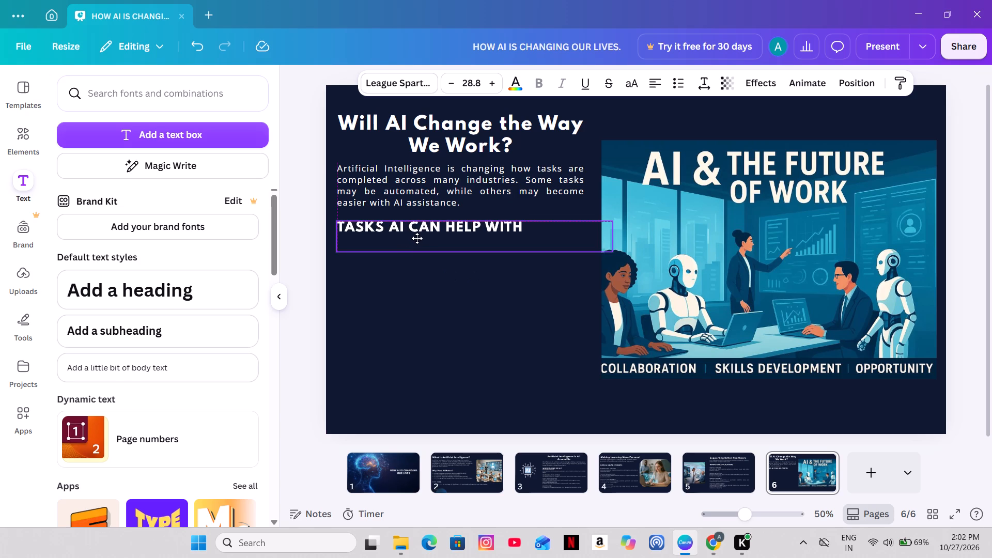
drag(417, 238, 417, 234)
click(309, 187)
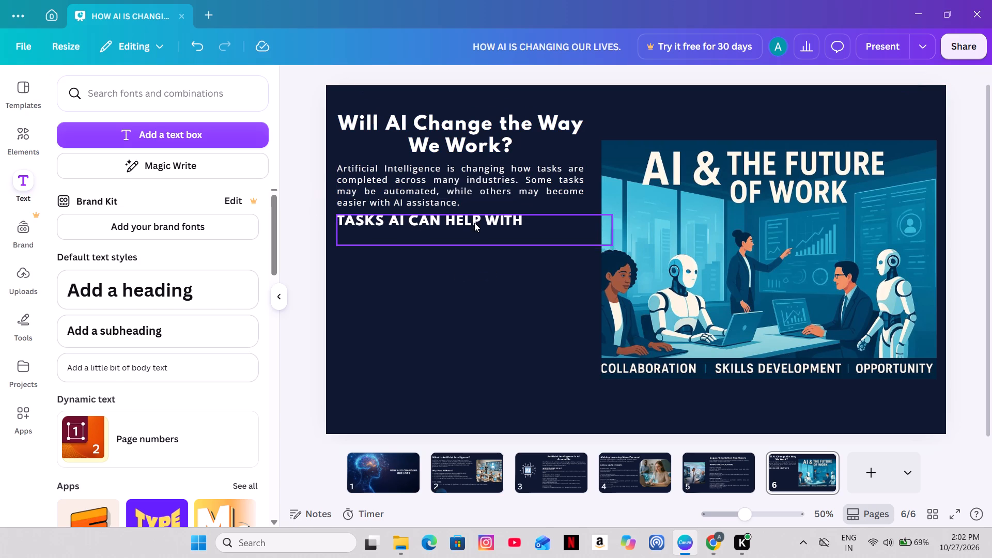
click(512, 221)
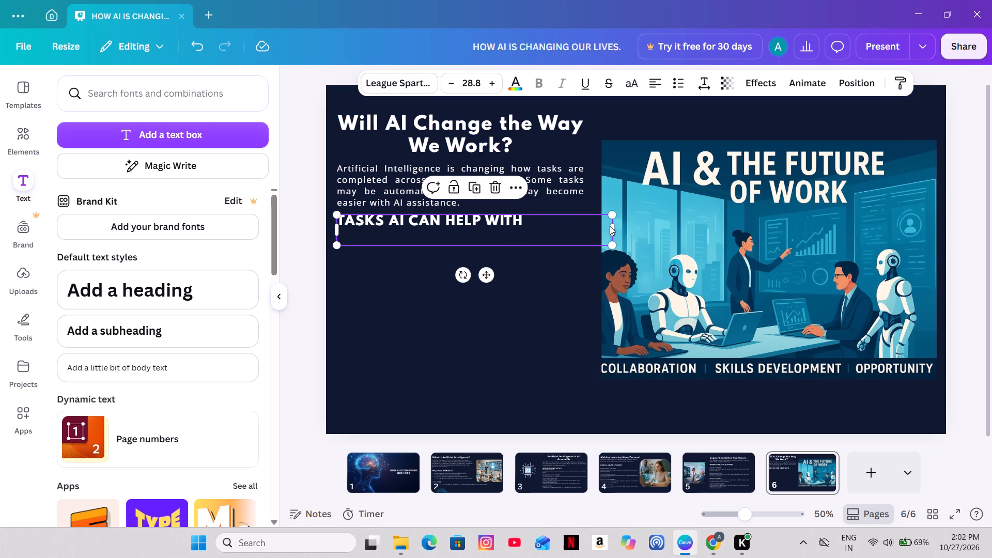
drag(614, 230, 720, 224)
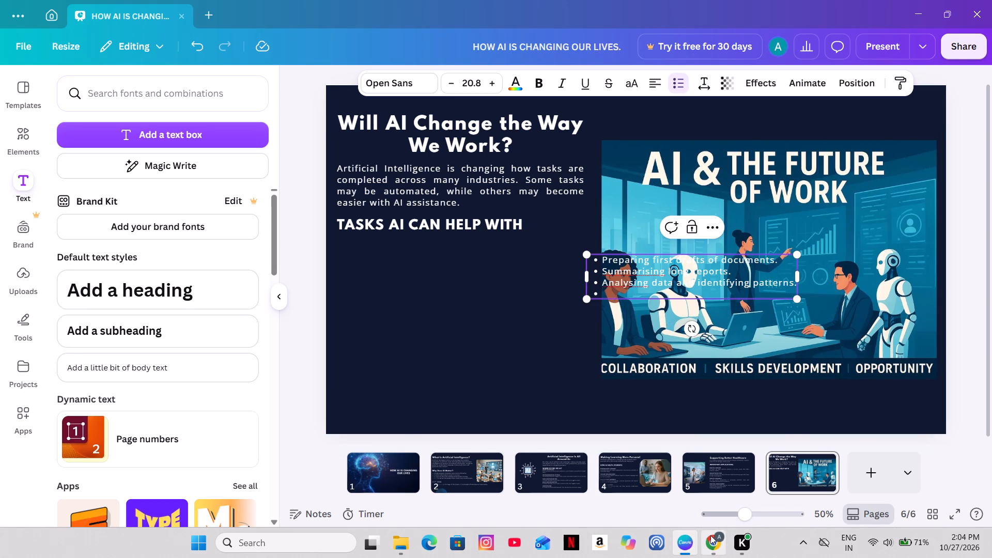
Copy "Answering common customer questions." from ChatGPT in Chrome and paste it as the fourth bullet in the Canva text box.
click(710, 535)
drag(575, 253, 368, 259)
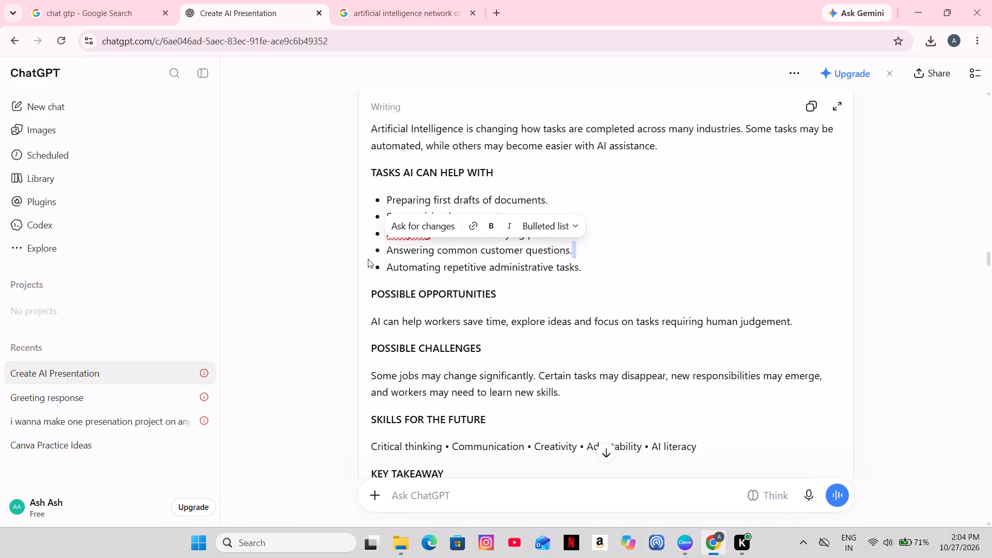
drag(368, 259, 367, 253)
right_click(435, 254)
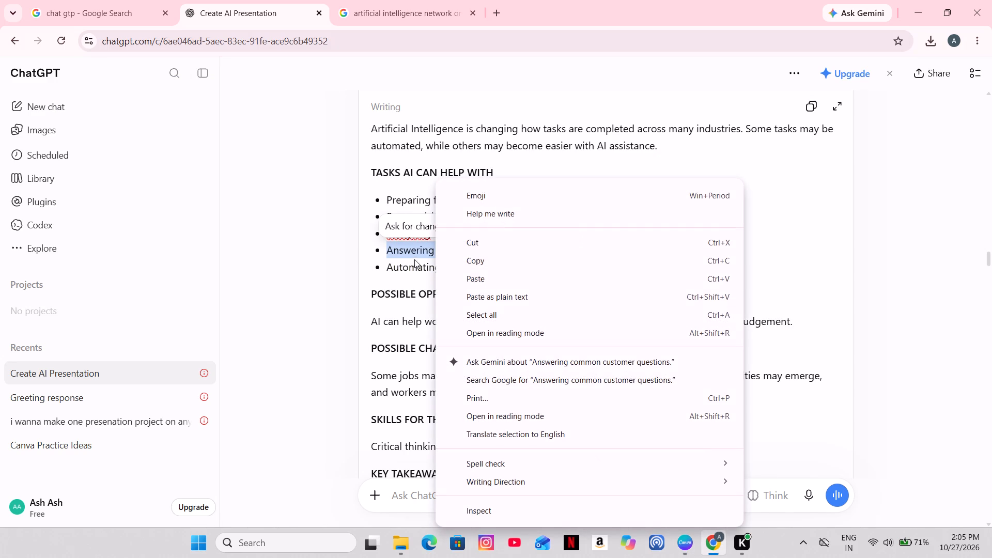
click(501, 262)
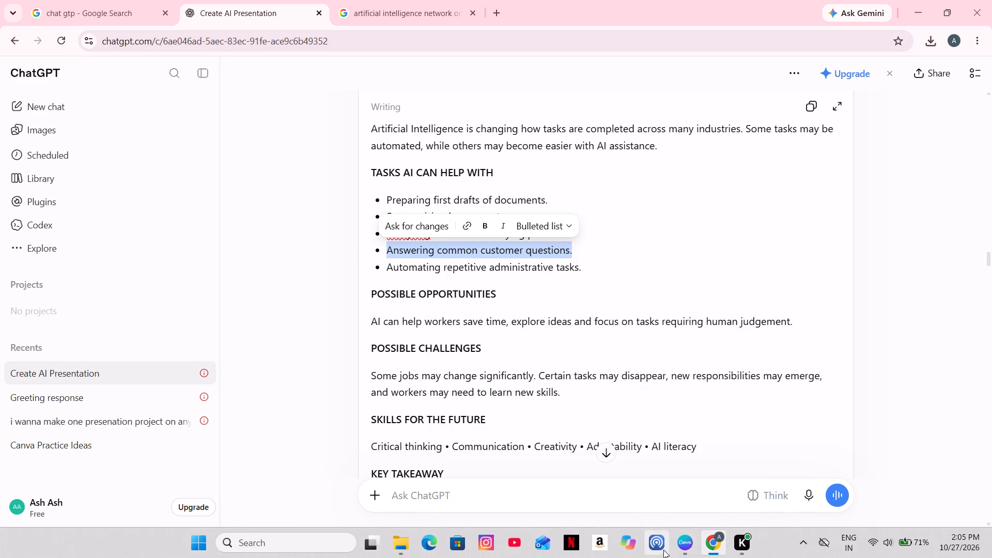
click(677, 546)
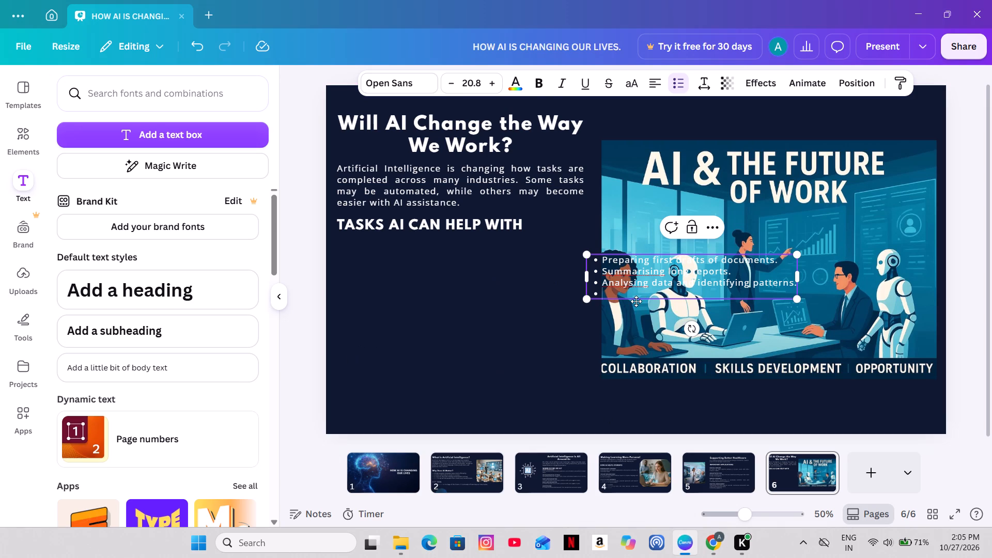
key(ctrl+v)
Copy "Automating repetitive administrative tasks." from ChatGPT in Chrome and paste it as the fifth bullet in the Canva text box.
click(714, 552)
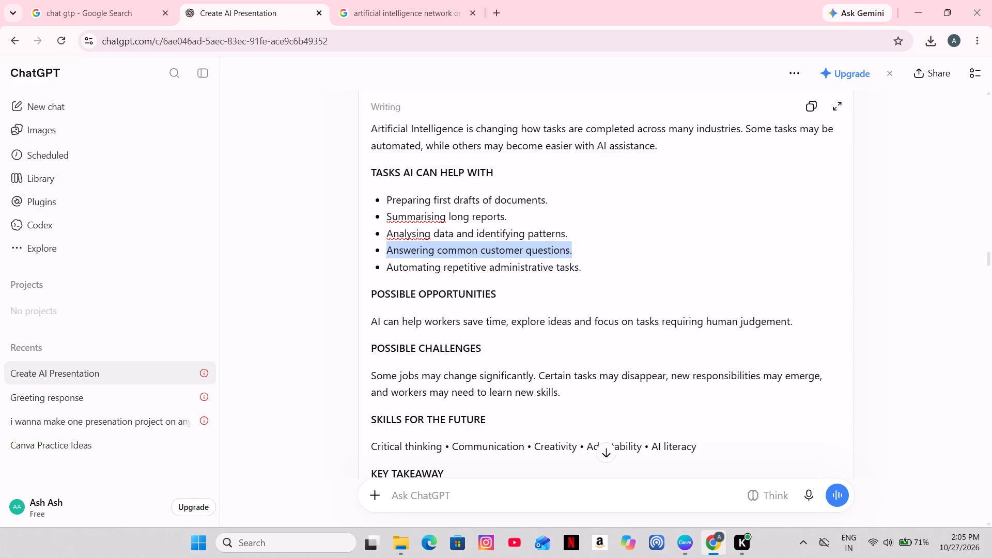
drag(587, 273, 360, 281)
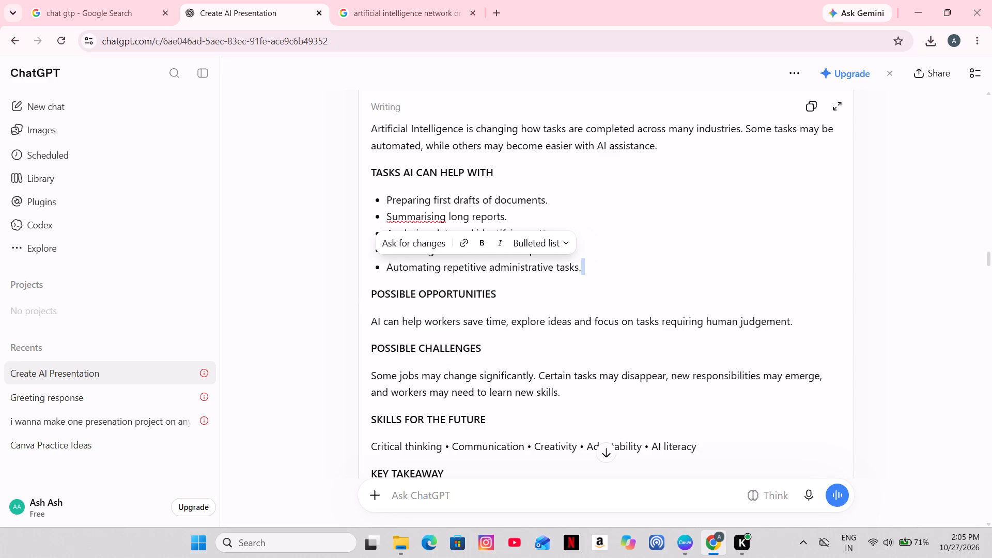
drag(586, 267, 477, 285)
drag(477, 285, 478, 282)
click(665, 260)
click(611, 264)
click(557, 270)
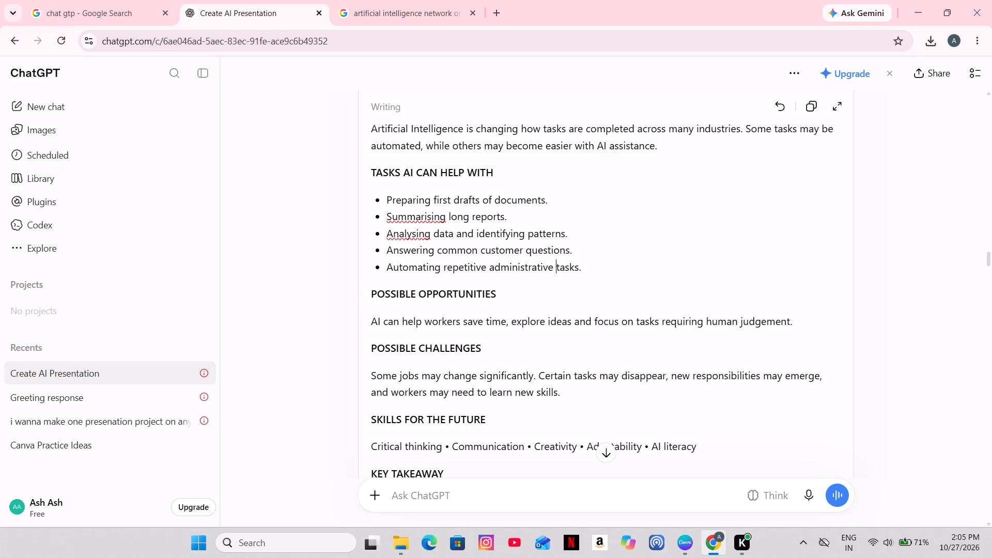
drag(583, 270, 388, 262)
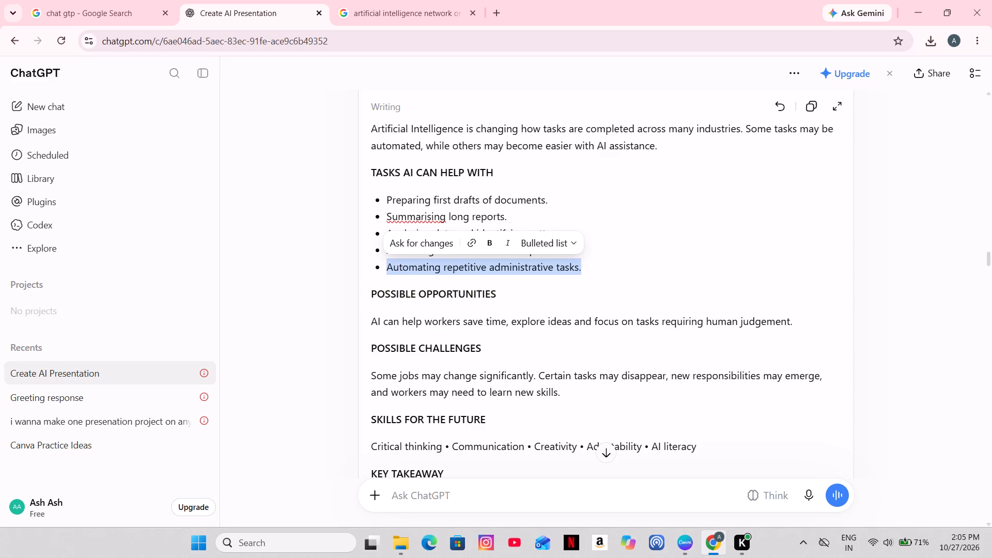
right_click(455, 270)
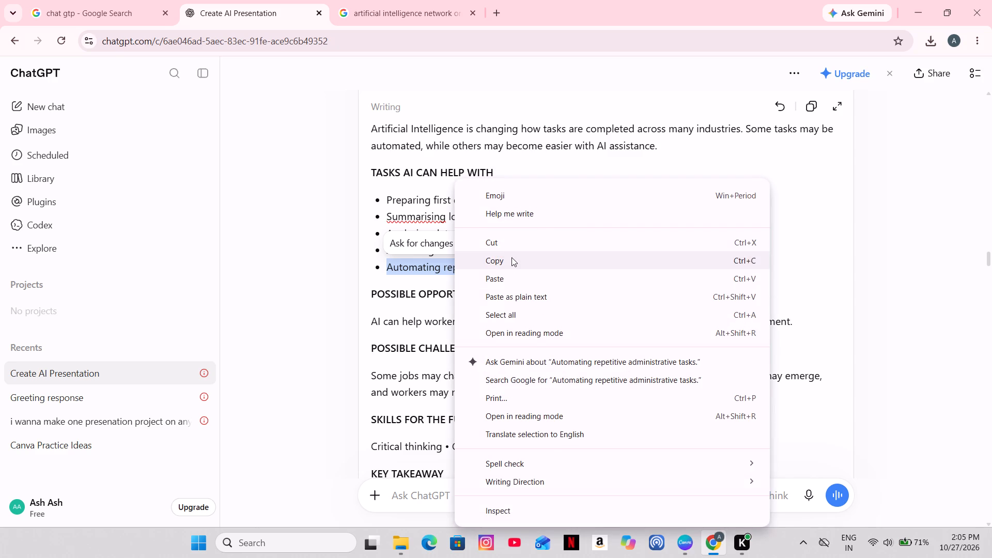
click(512, 257)
click(678, 551)
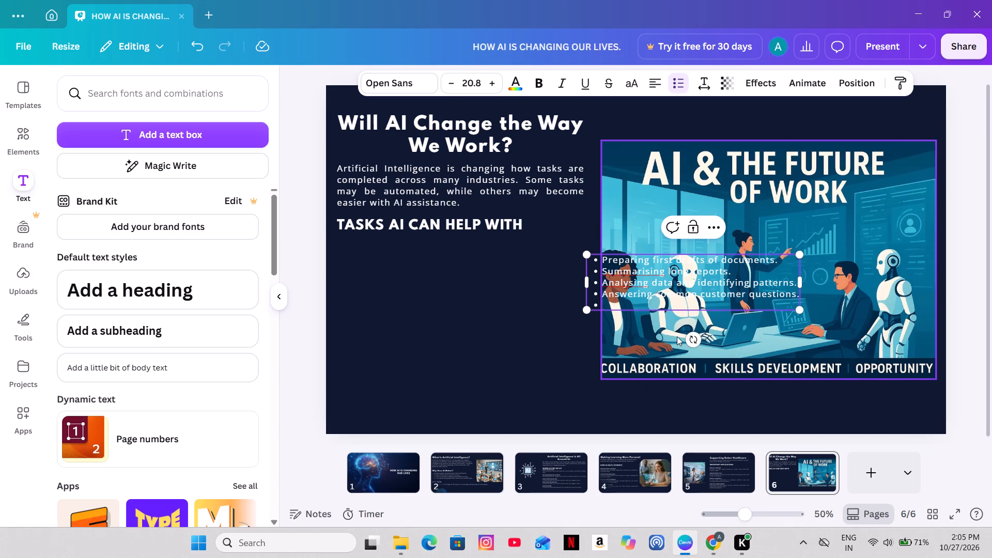
key(ctrl+v)
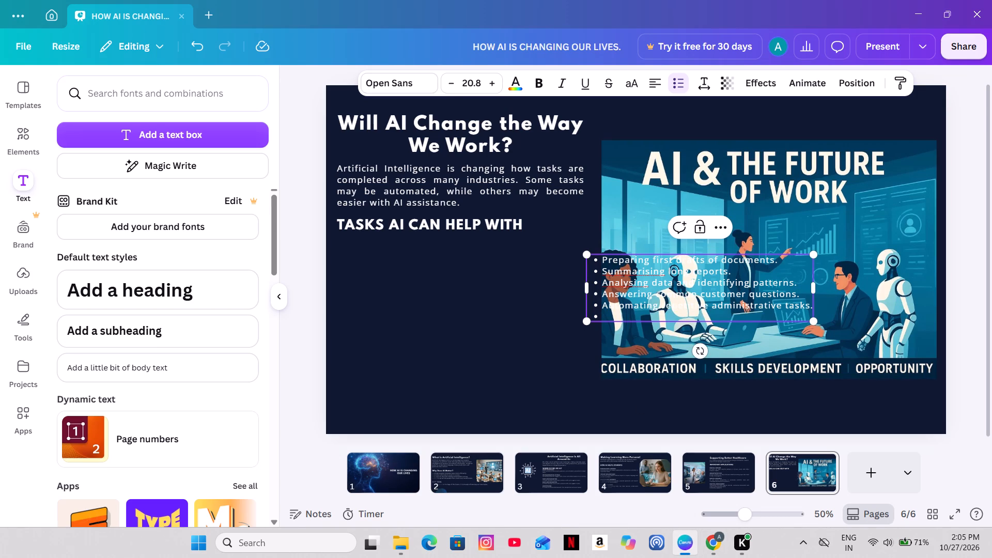
Remove the empty sixth bullet at the end of slide 6's task list.
click(603, 323)
click(630, 288)
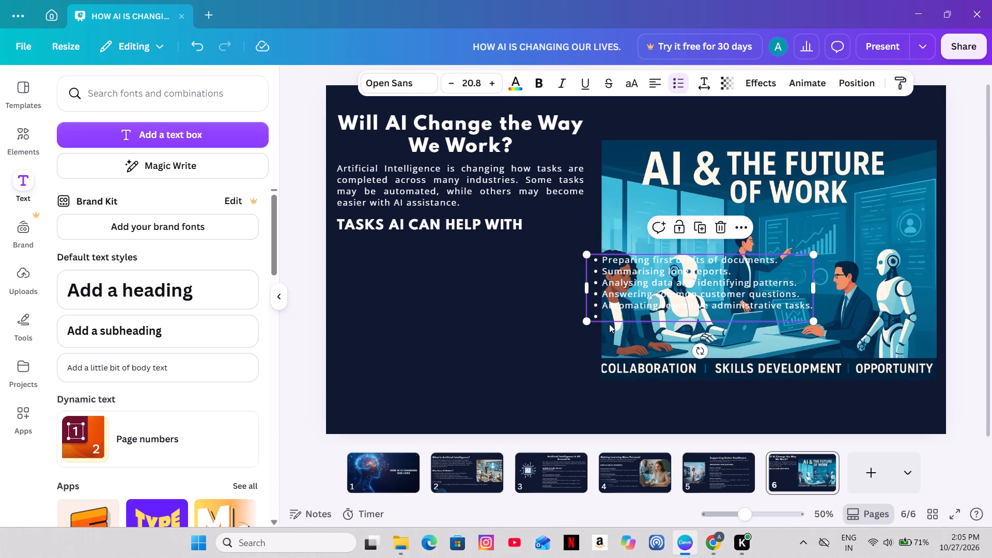
click(602, 315)
key(BackSpace)
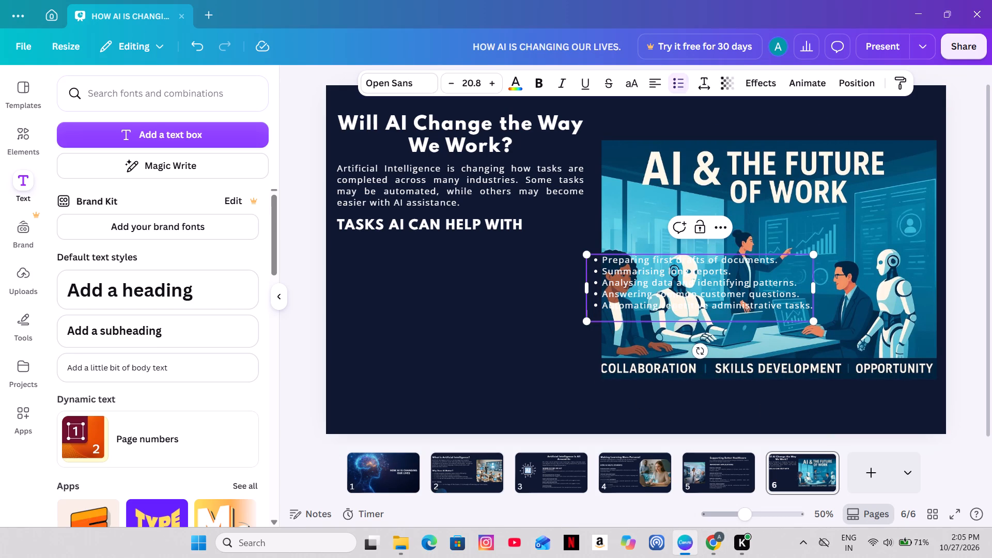
click(960, 198)
Move the five-bullet task list off the picture to just below the "TASKS AI CAN HELP WITH" heading.
drag(721, 255, 626, 280)
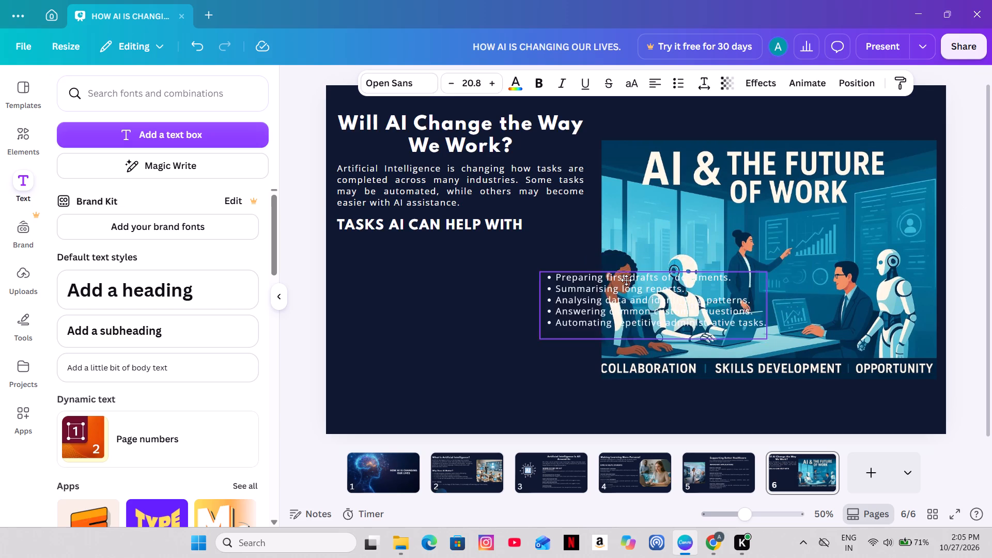
drag(626, 280, 467, 241)
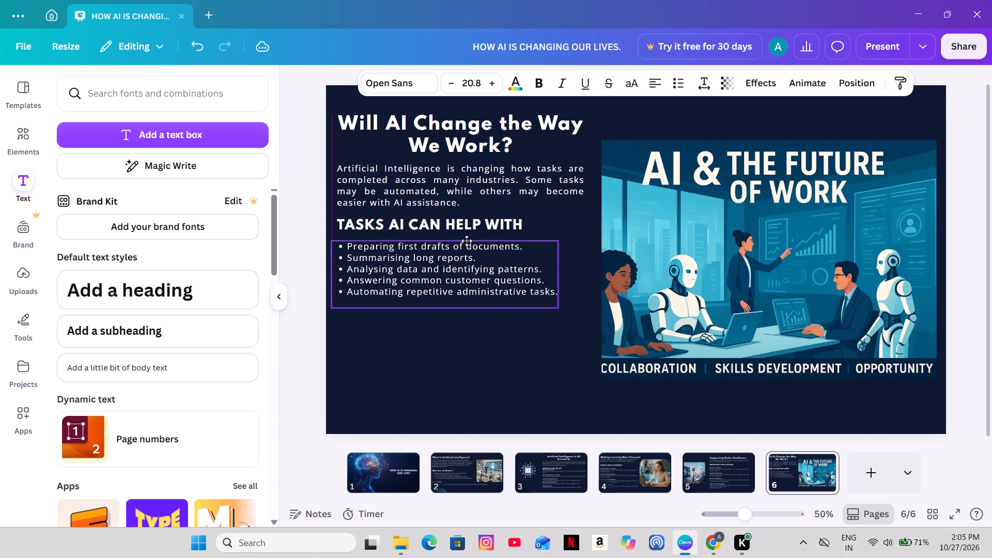
drag(467, 241, 468, 239)
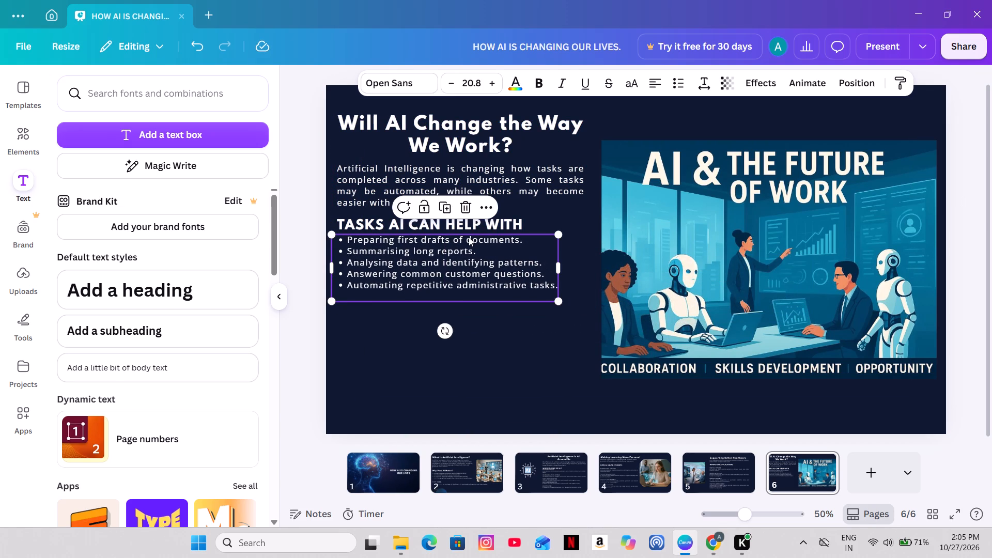
drag(469, 268, 462, 276)
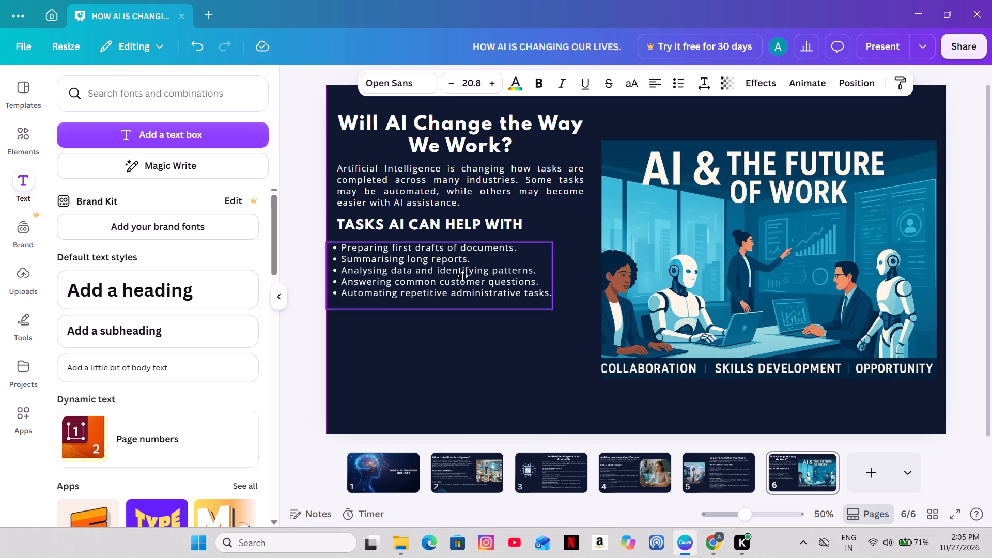
drag(462, 276, 468, 273)
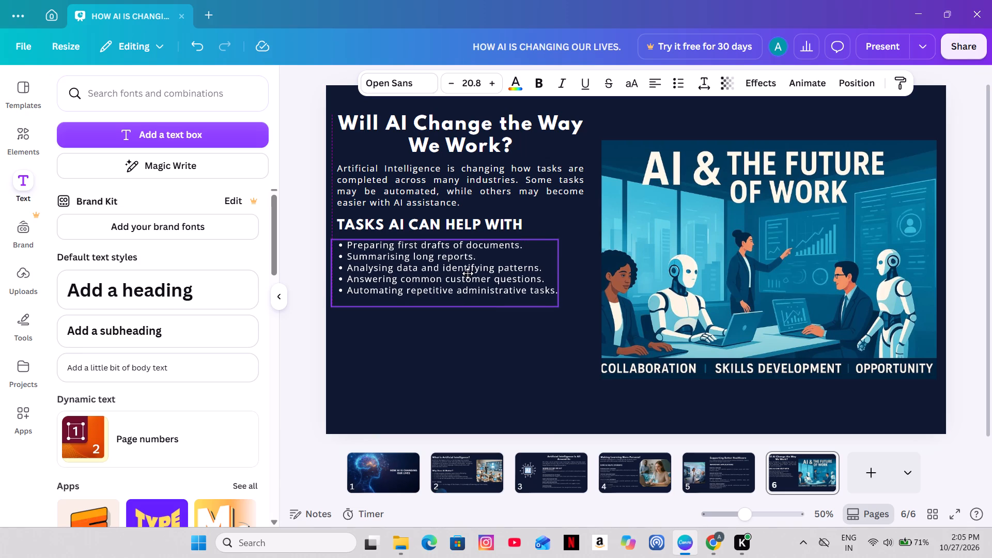
drag(468, 273, 467, 281)
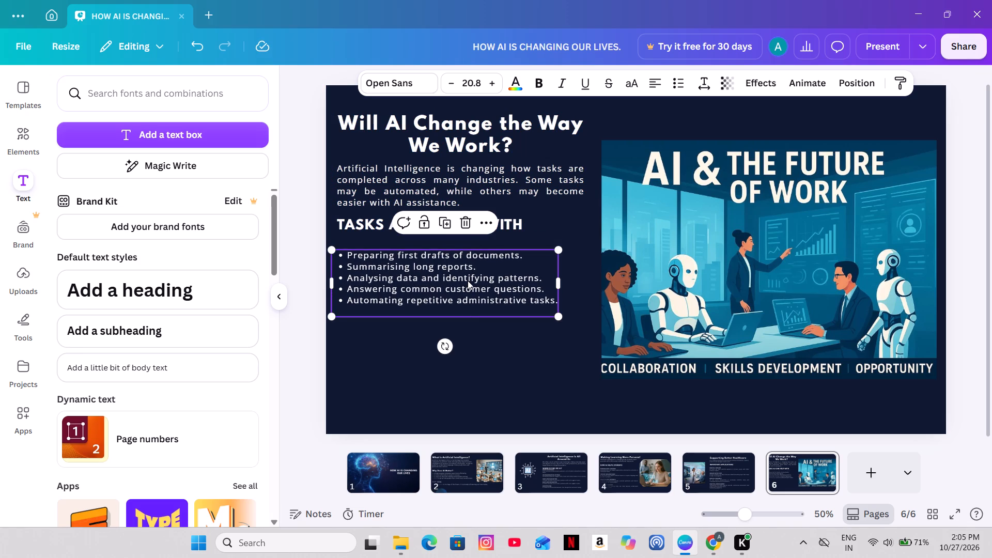
Nudge the task list up close beneath its heading and slightly left to line it up with the text above.
key(Up)
key(Up)
key(Up)
key(Up)
key(Up)
key(Up)
key(Up)
key(Up)
key(Up)
key(Up)
key(Up)
key(Up)
key(Up)
key(Up)
key(Up)
key(Up)
key(Up)
key(Up)
key(Up)
key(Up)
key(Up)
key(Up)
key(Up)
key(Up)
key(Up)
key(Up)
key(Up)
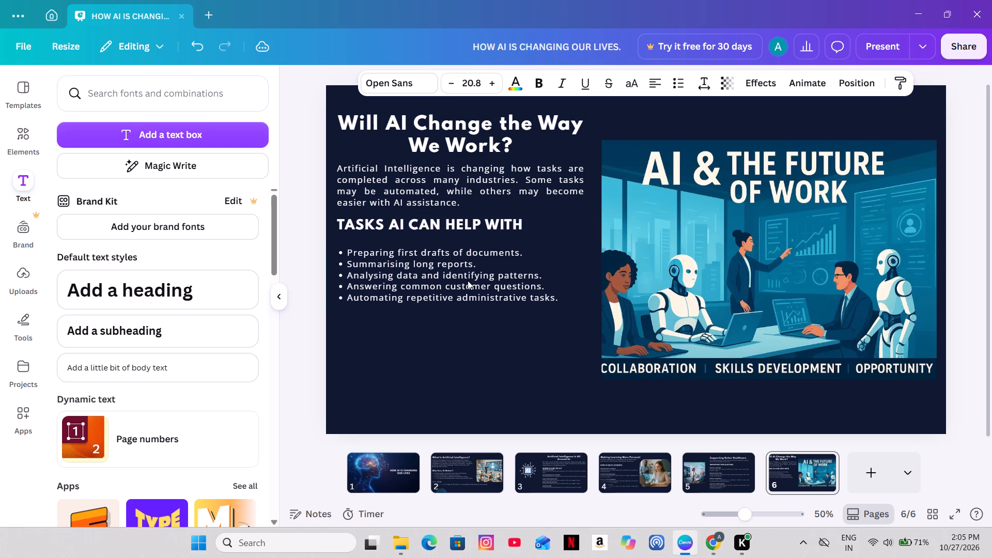
key(Up)
key(Up)
key(Up)
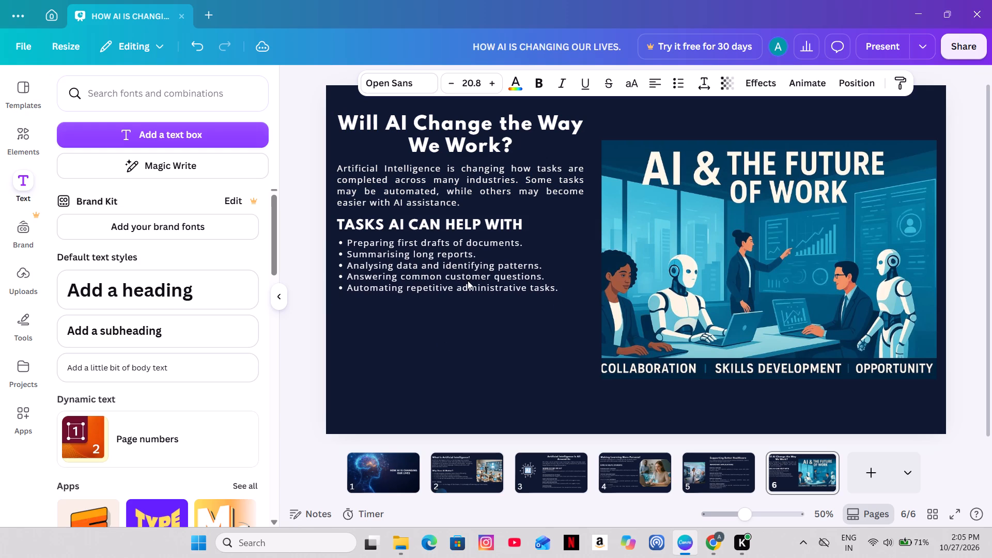
key(Left)
key(Left)
key(Left)
key(Left)
key(Left)
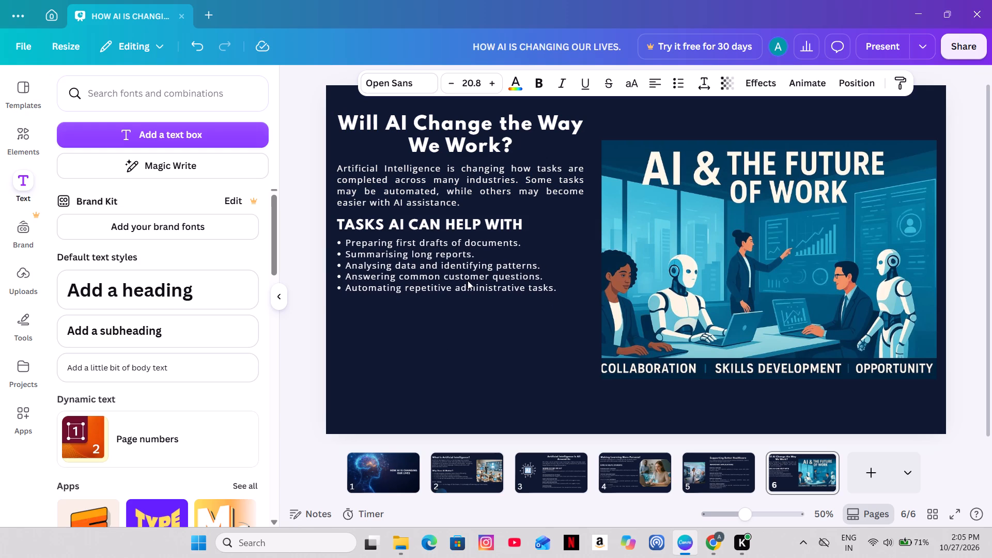
click(980, 167)
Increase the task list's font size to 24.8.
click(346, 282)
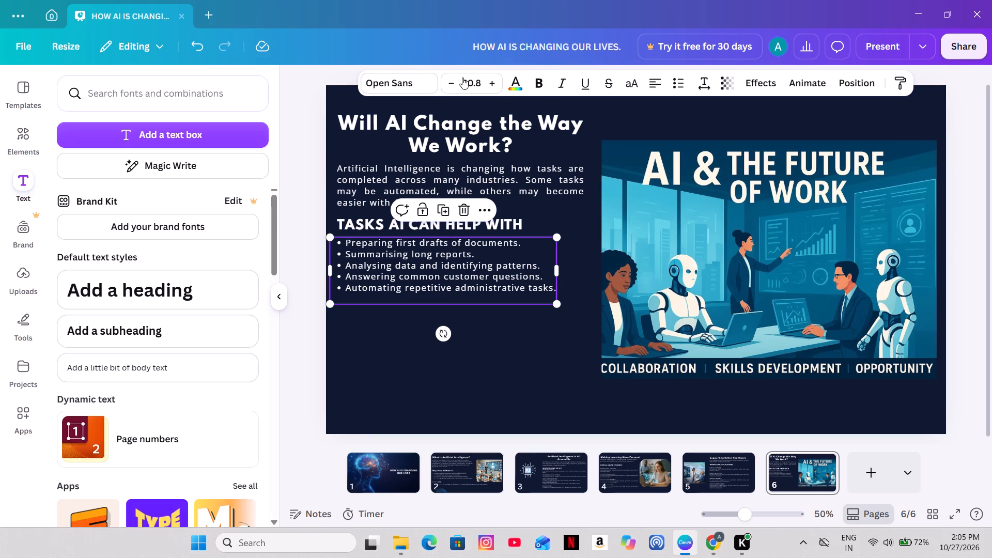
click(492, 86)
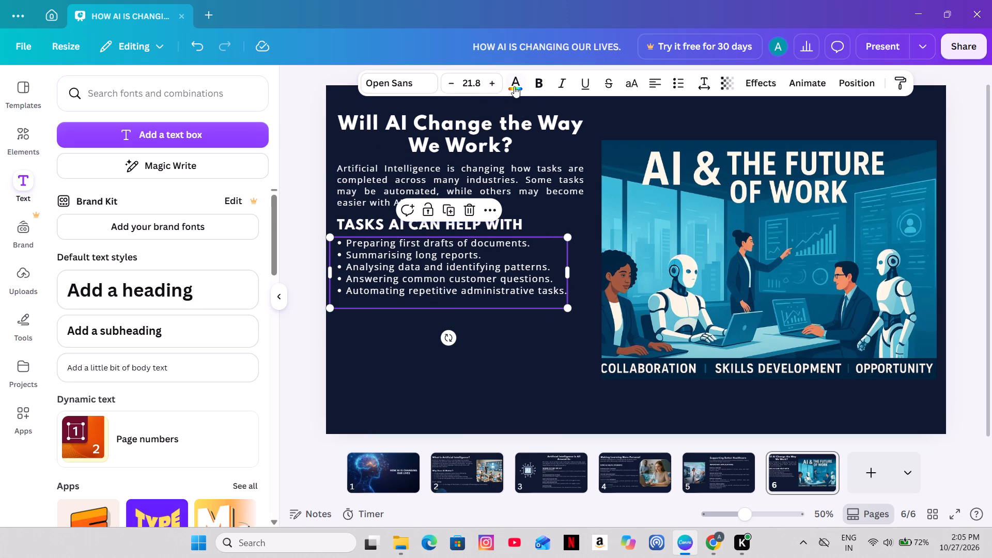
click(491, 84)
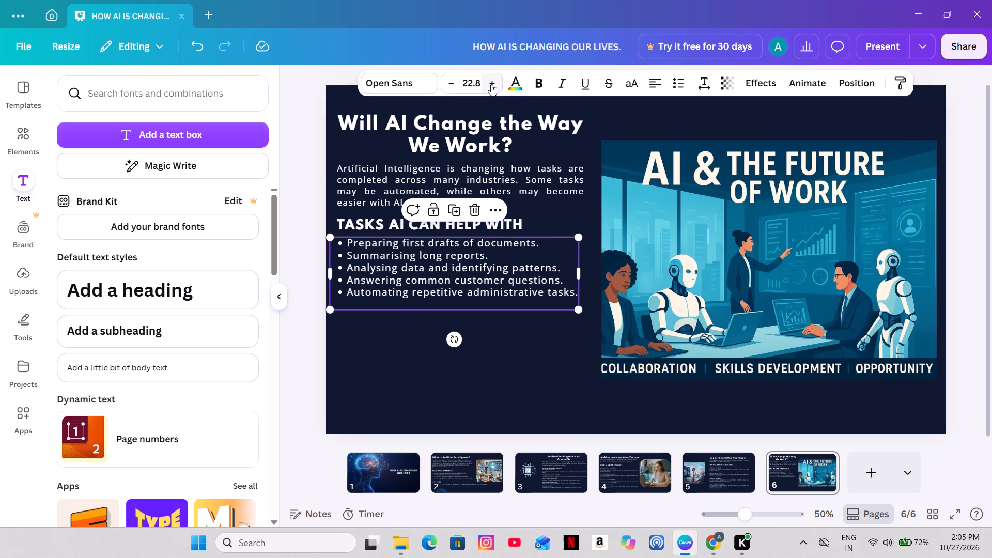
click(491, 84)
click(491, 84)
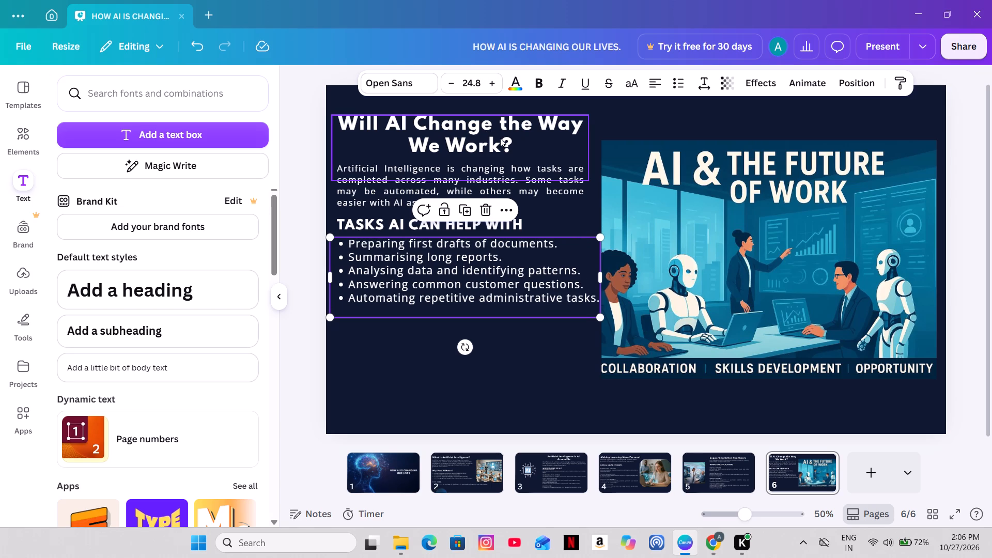
Shift the task list slightly up and left and set its font size to 20.8, matching the introductory paragraph.
click(543, 190)
click(543, 190)
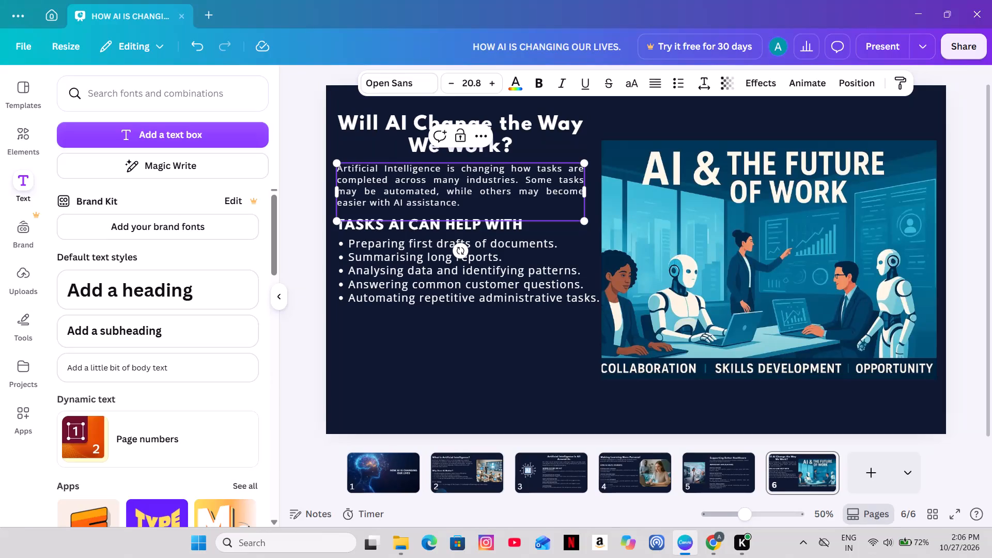
drag(540, 306, 535, 306)
triple_click(454, 81)
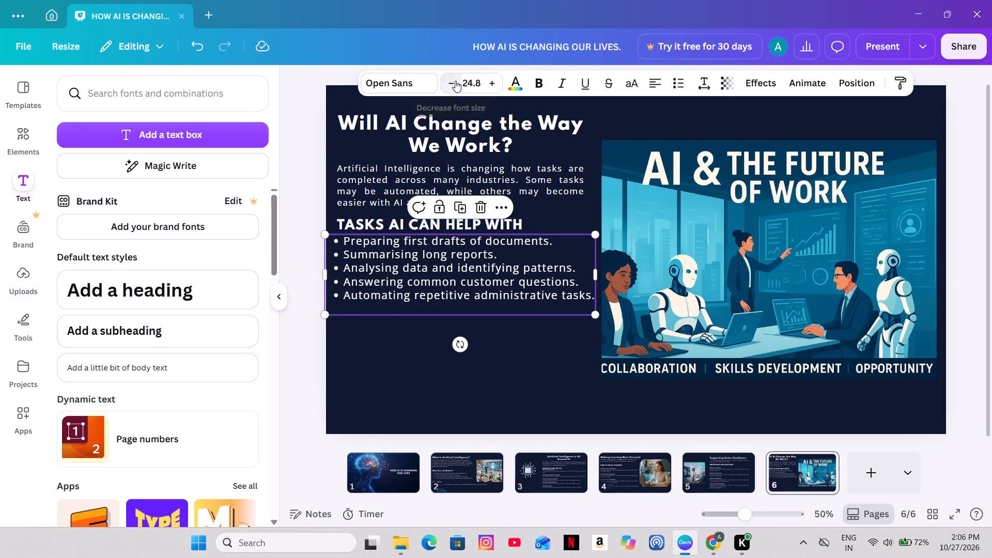
click(455, 81)
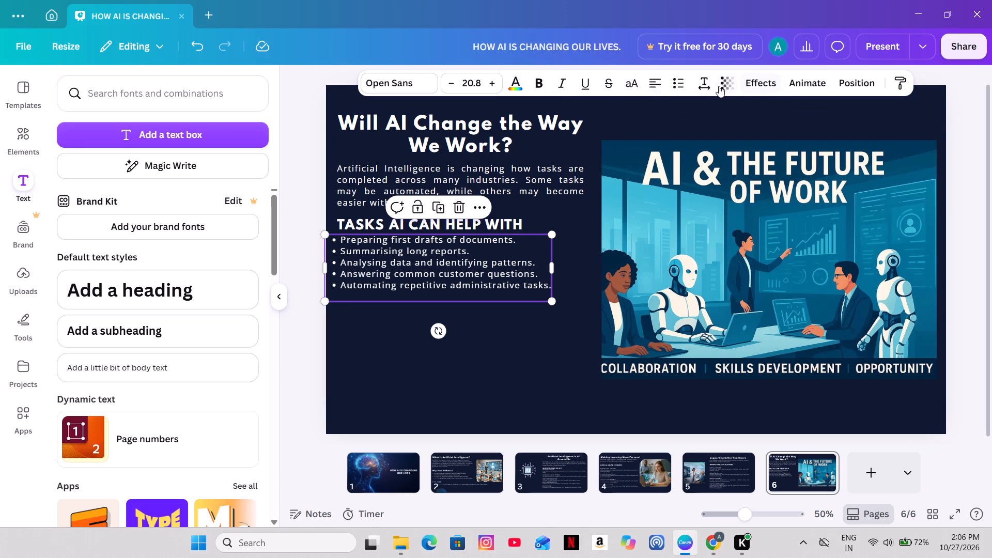
Set the task list's line spacing to 1.78.
click(704, 87)
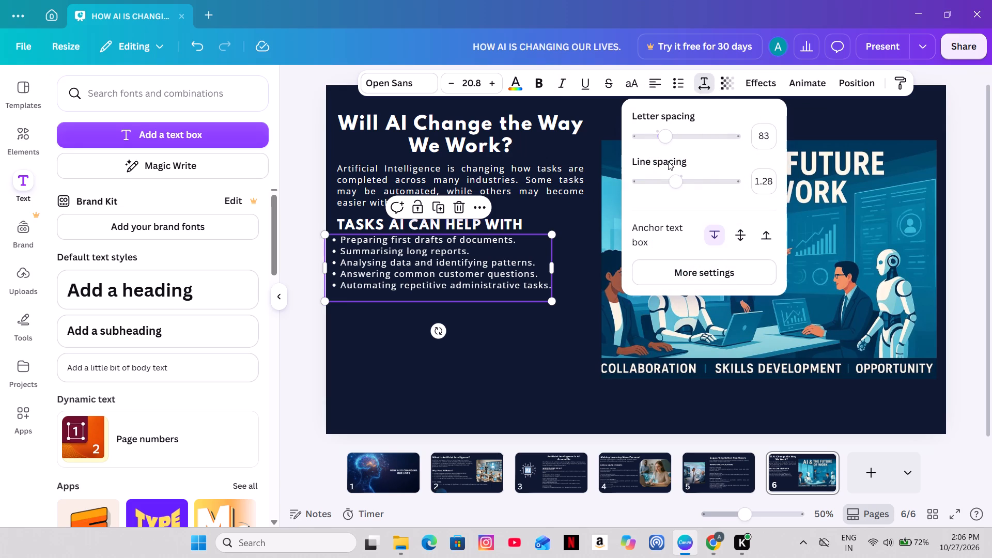
click(676, 187)
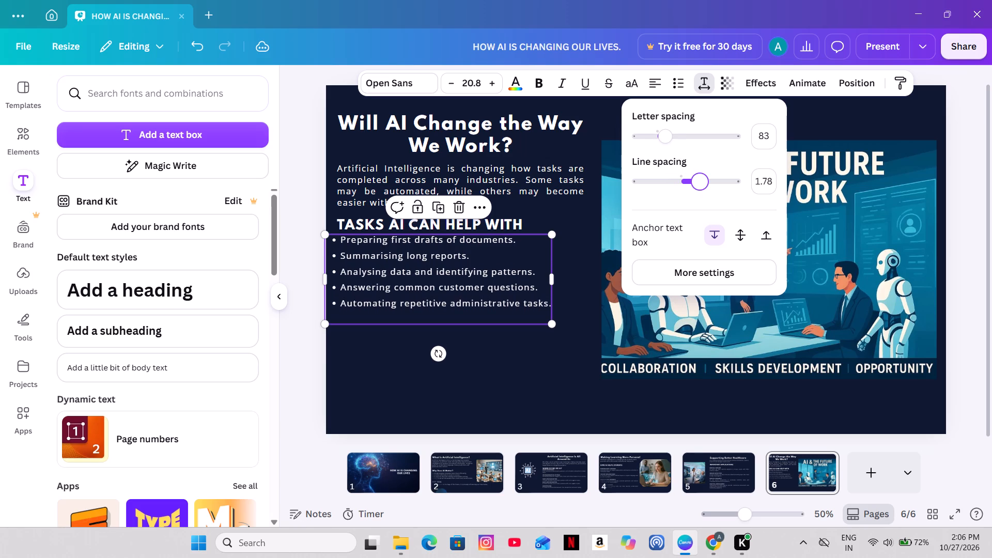
click(314, 129)
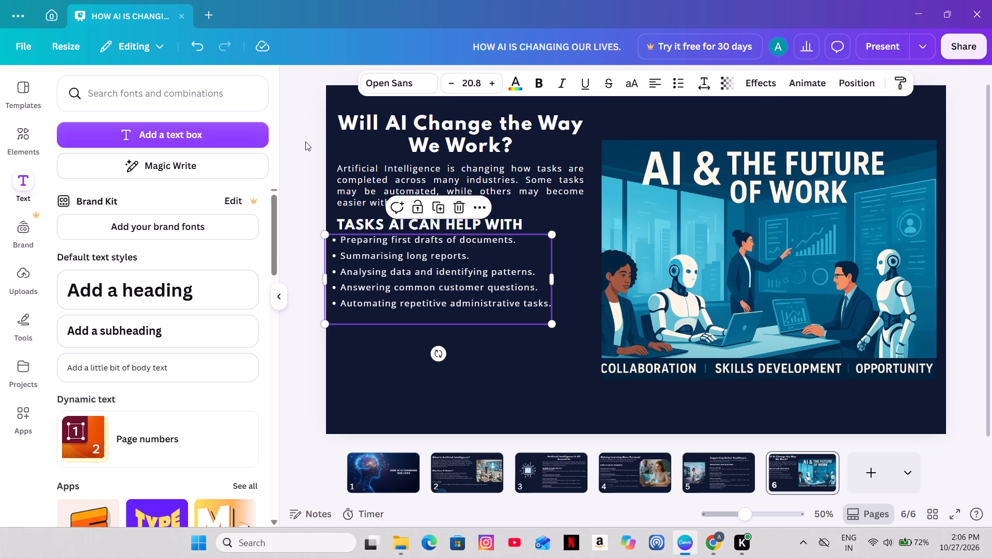
click(317, 134)
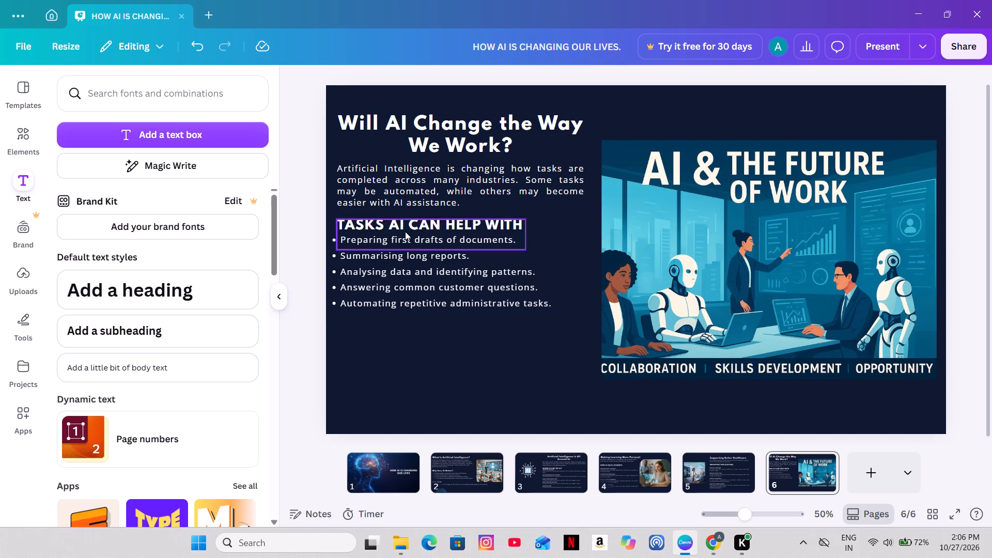
Reduce the line spacing of the task list on slide 6 to 1.62.
click(414, 254)
click(699, 82)
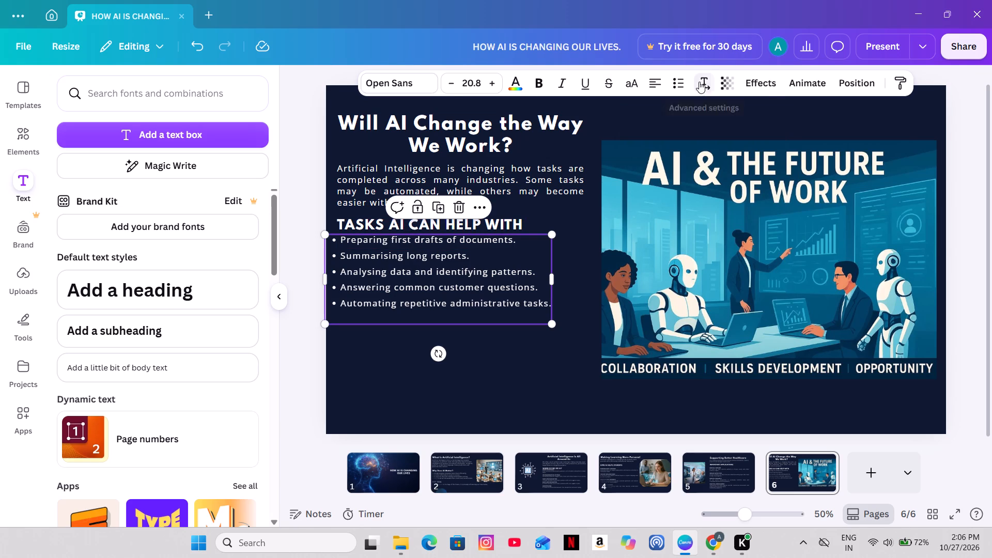
drag(700, 181, 700, 185)
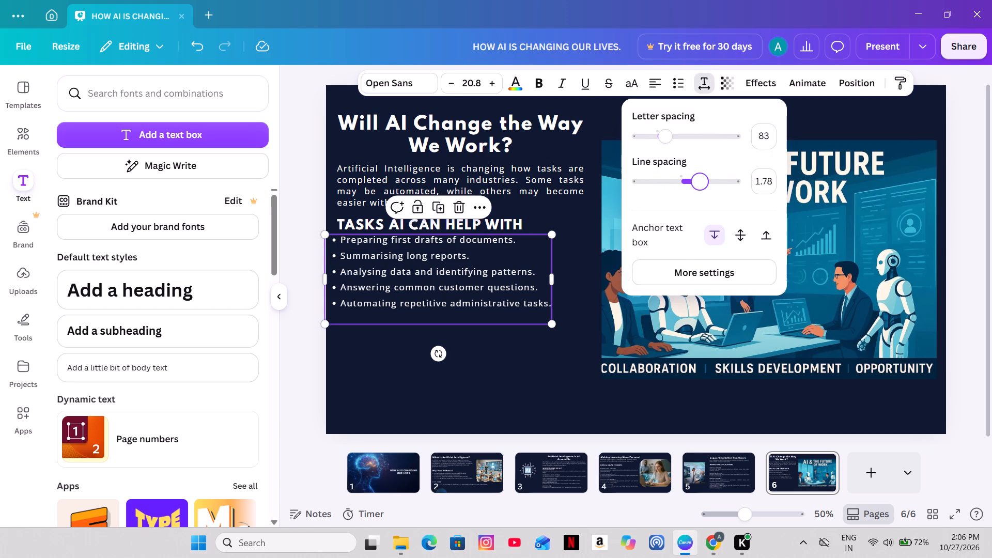
drag(700, 185, 692, 191)
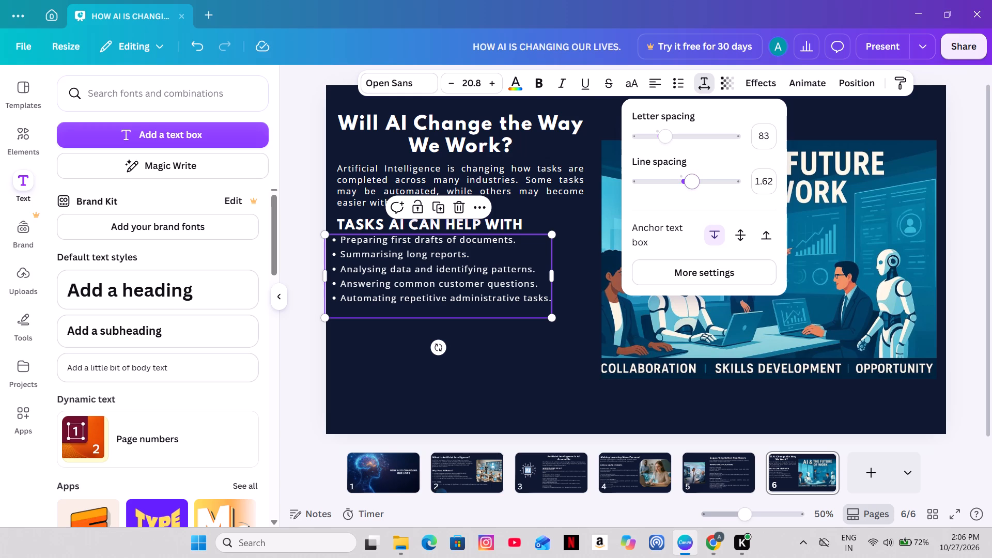
click(302, 144)
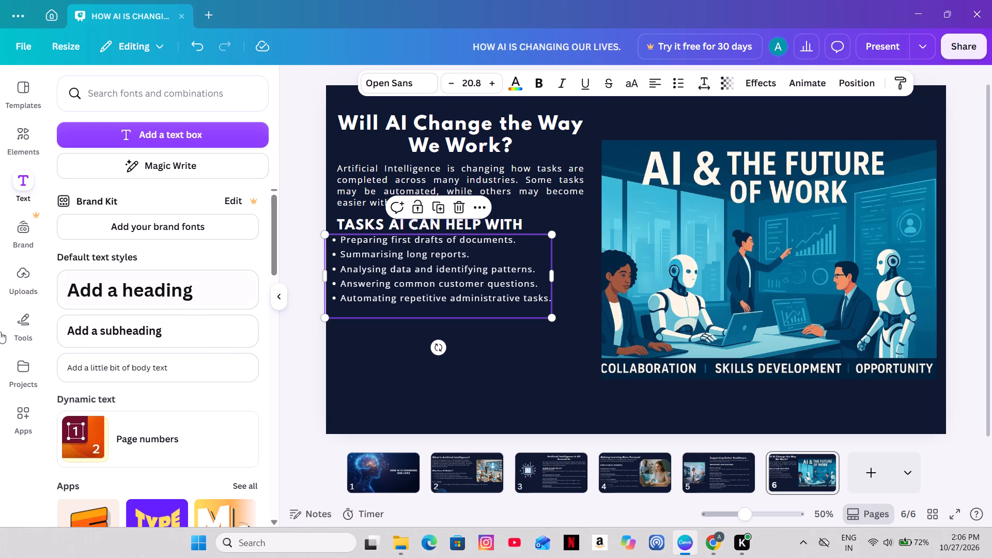
click(316, 114)
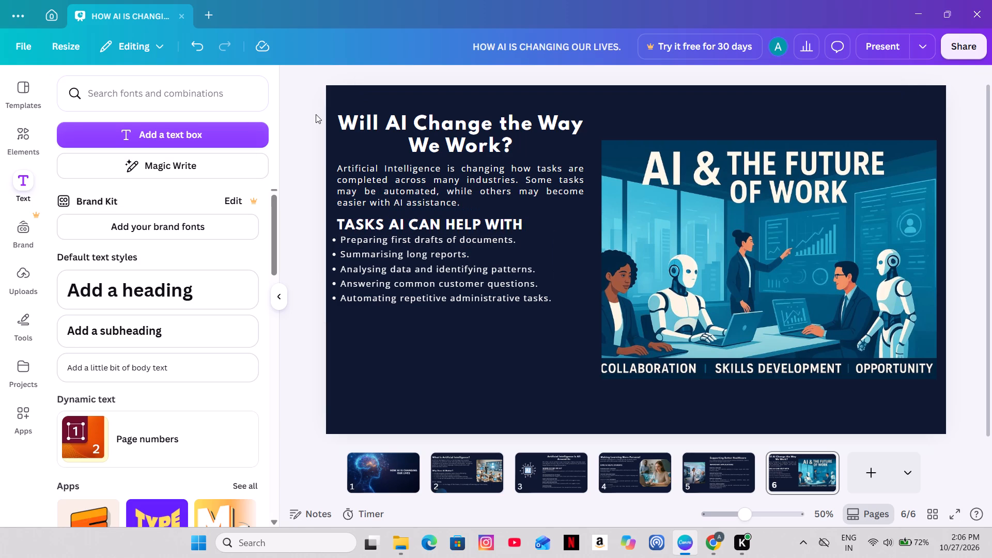
click(411, 283)
key(Right)
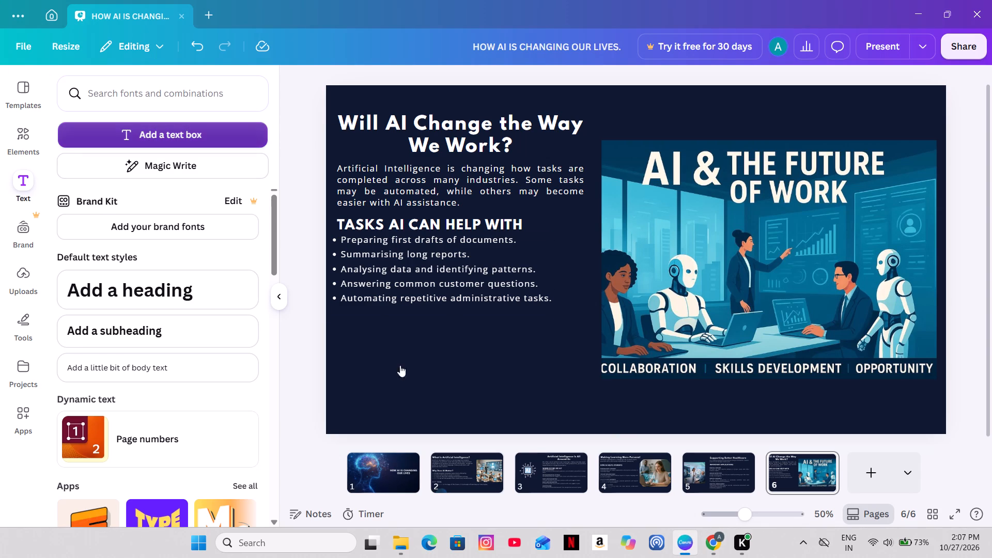
key(ctrl+v)
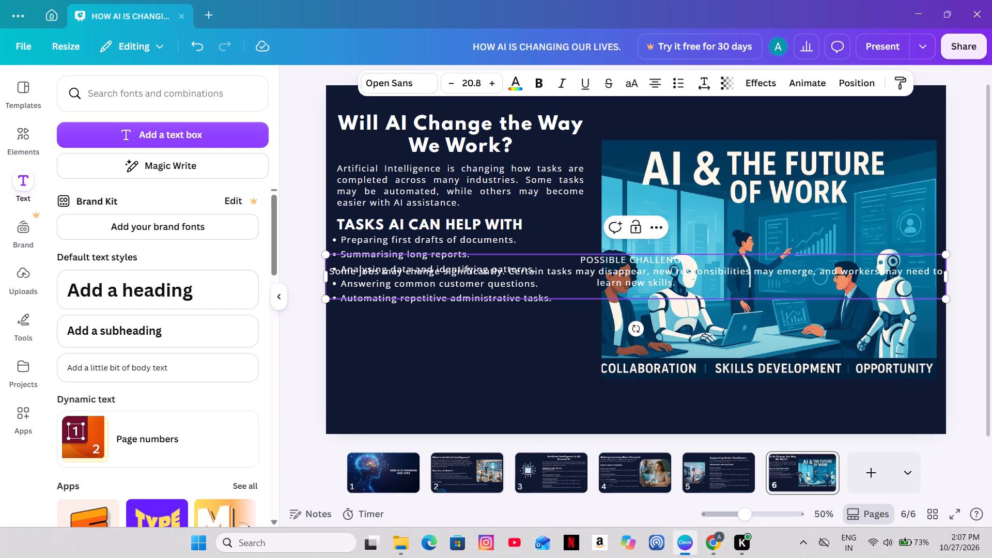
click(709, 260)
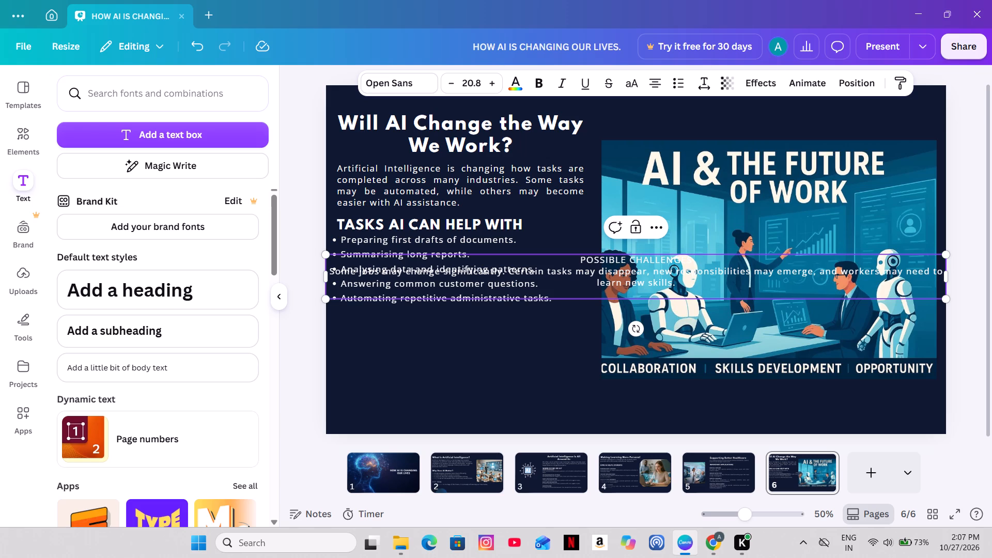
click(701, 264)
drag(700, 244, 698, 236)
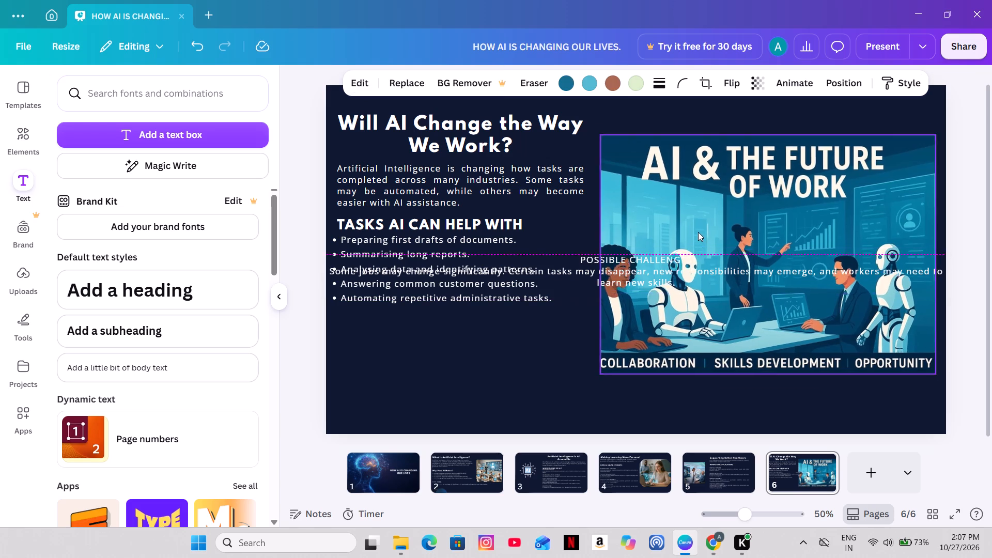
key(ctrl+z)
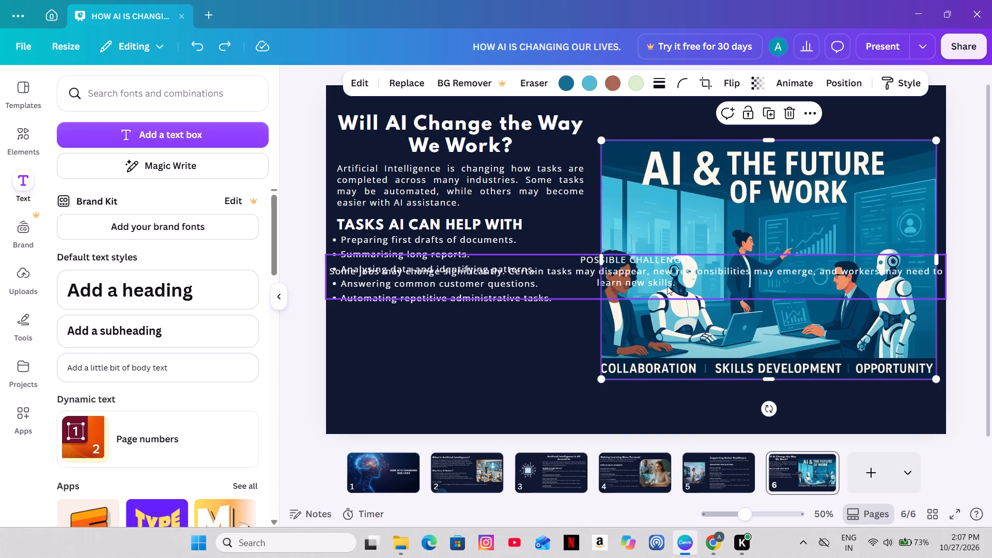
Make the "POSSIBLE CHALLENGES" heading line bold and align it left.
double_click(696, 261)
drag(703, 261, 559, 252)
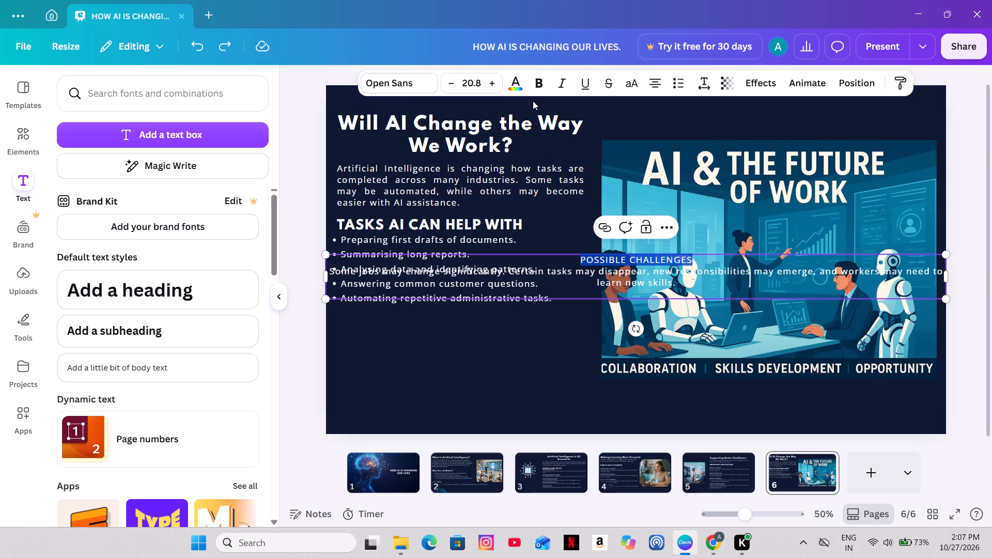
click(536, 78)
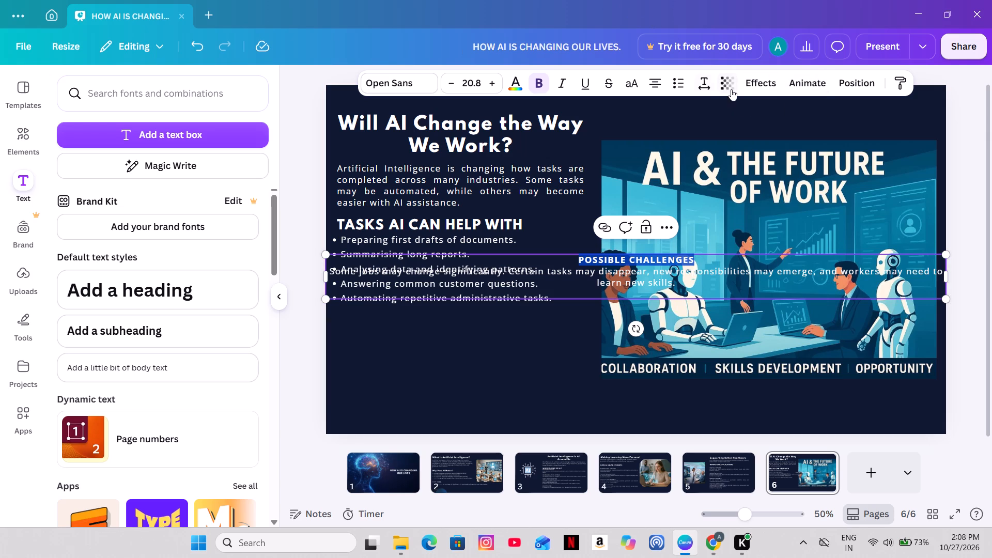
click(656, 87)
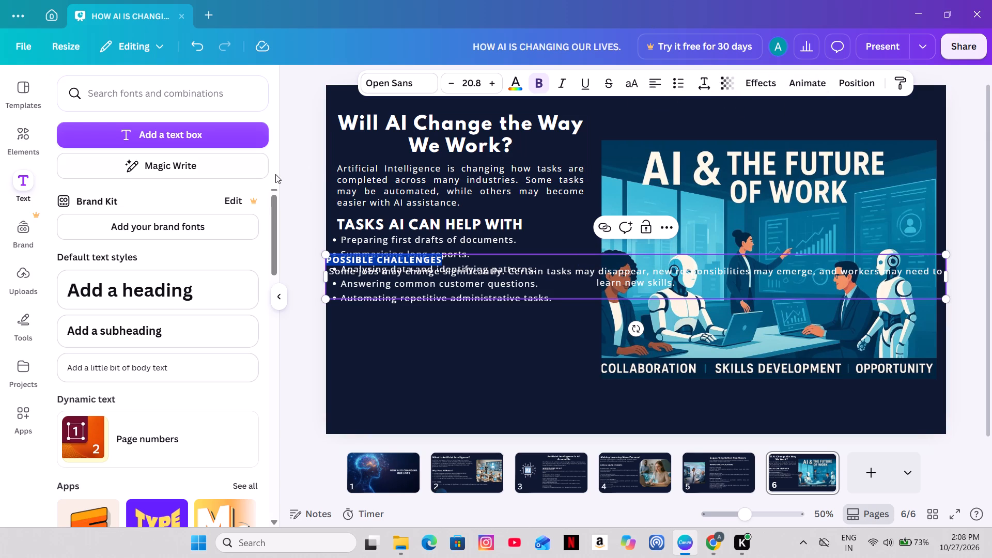
click(290, 165)
Move the "POSSIBLE CHALLENGES" text box below the task list and narrow it to the introductory paragraph's width and margins.
drag(661, 275, 661, 278)
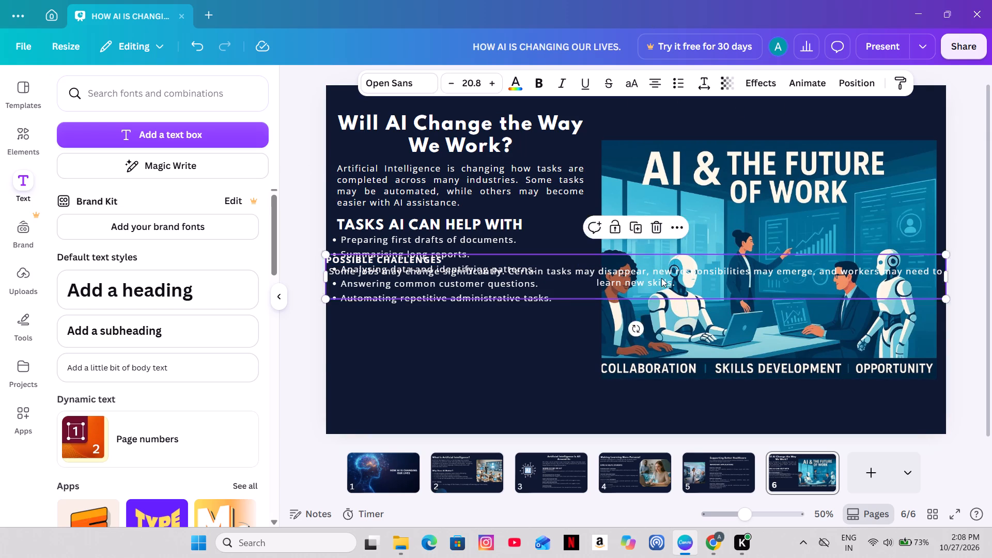
drag(661, 278, 679, 339)
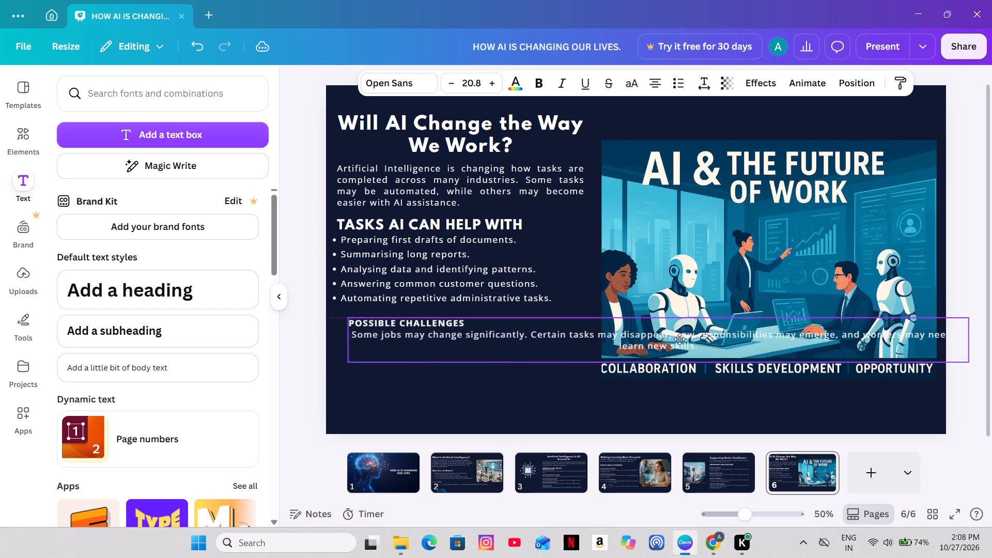
drag(679, 339, 670, 336)
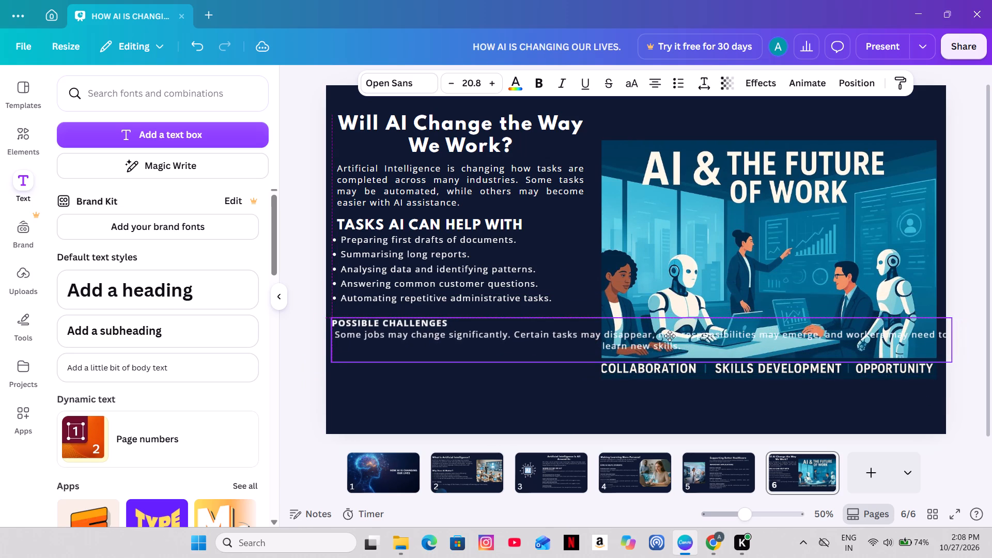
drag(670, 336, 672, 337)
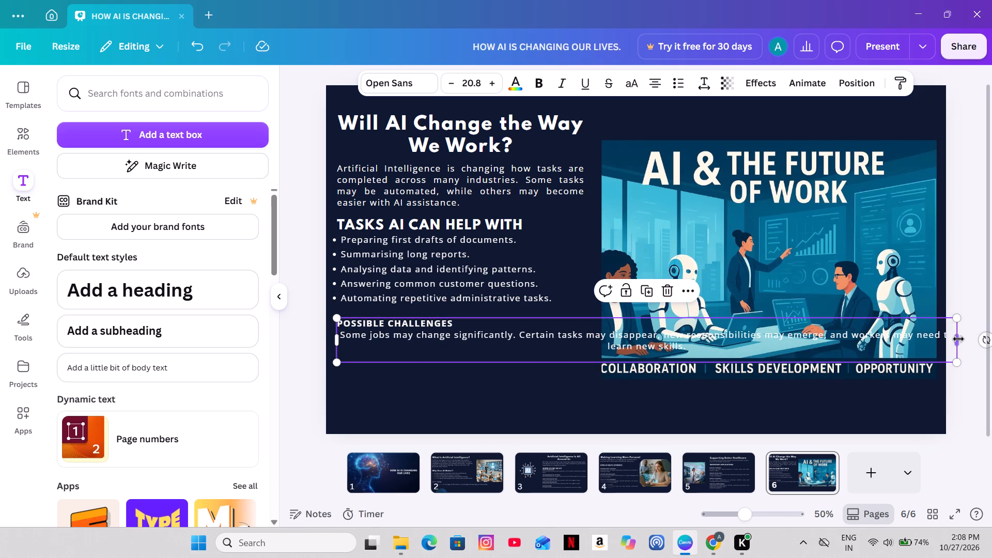
drag(958, 339, 617, 335)
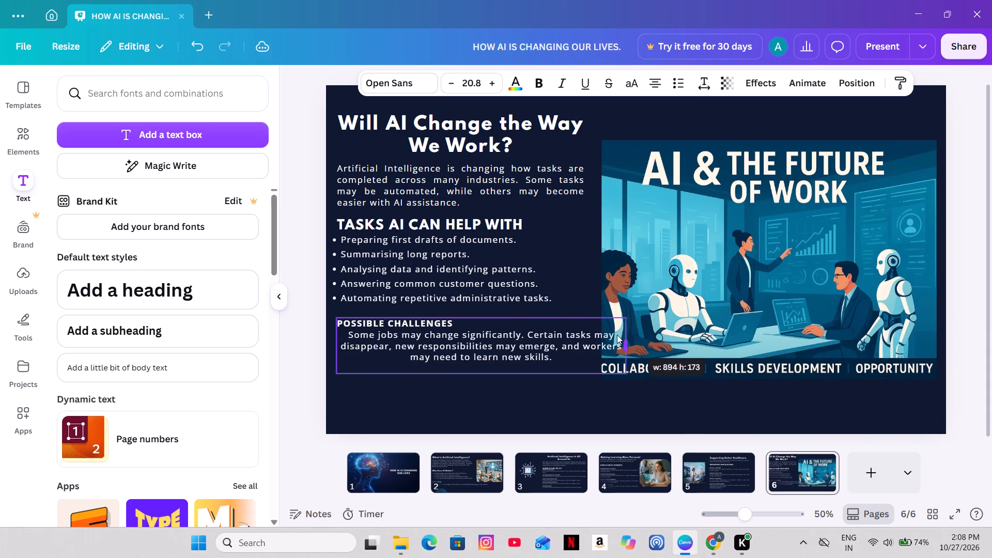
drag(617, 335, 585, 330)
Justify the text in the "POSSIBLE CHALLENGES" box.
click(658, 81)
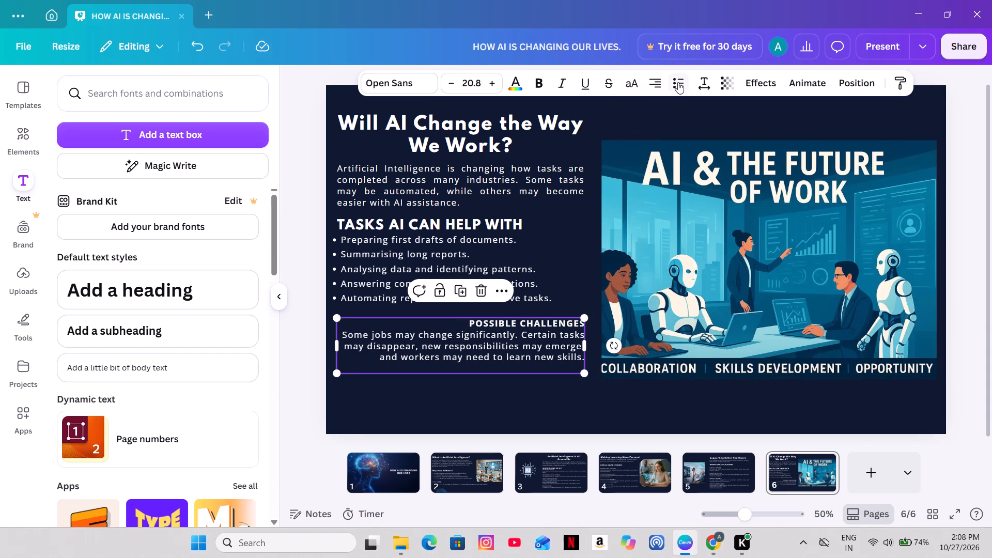
click(658, 82)
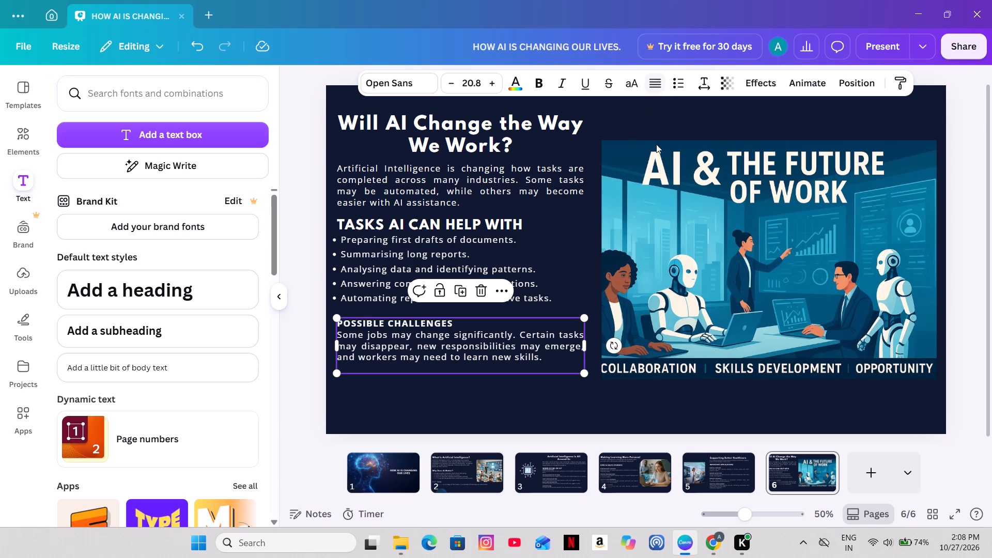
click(960, 200)
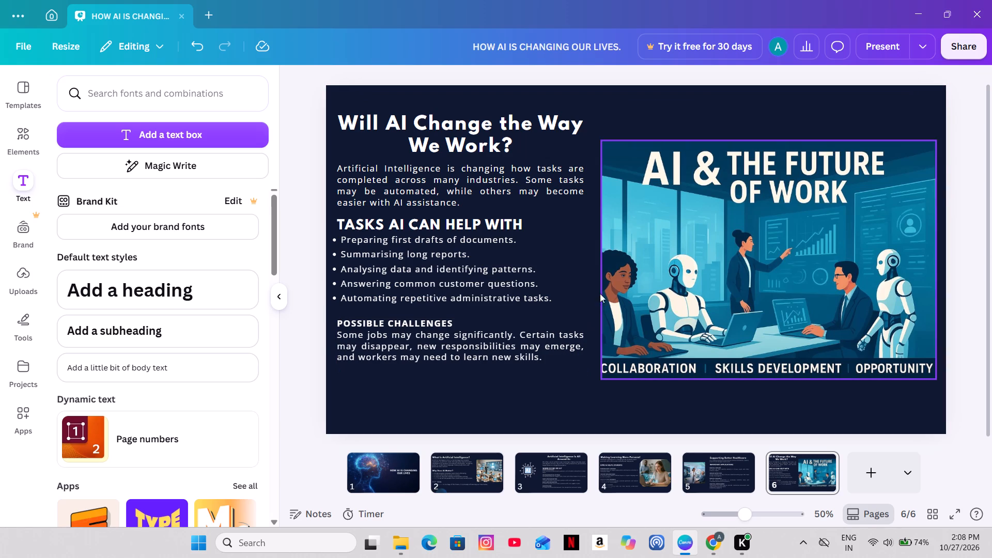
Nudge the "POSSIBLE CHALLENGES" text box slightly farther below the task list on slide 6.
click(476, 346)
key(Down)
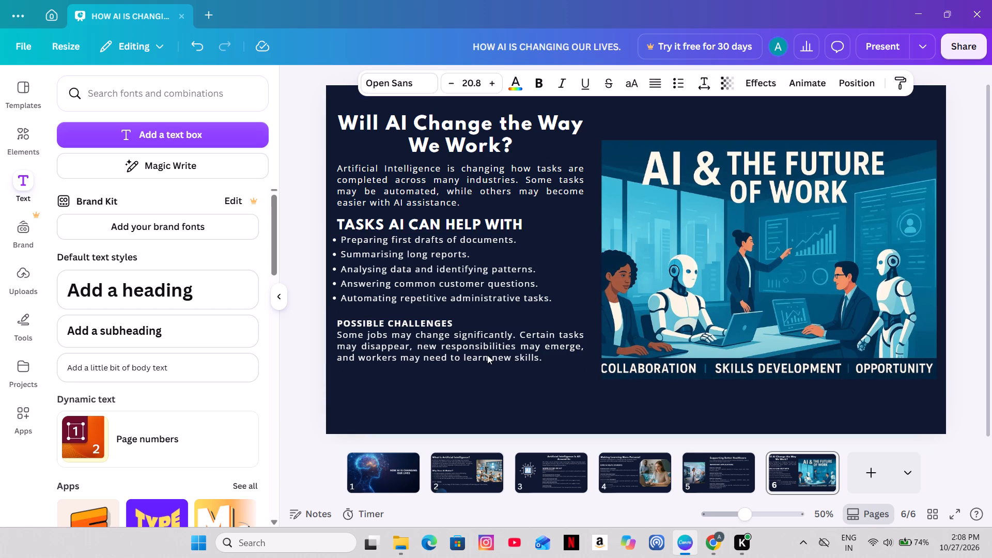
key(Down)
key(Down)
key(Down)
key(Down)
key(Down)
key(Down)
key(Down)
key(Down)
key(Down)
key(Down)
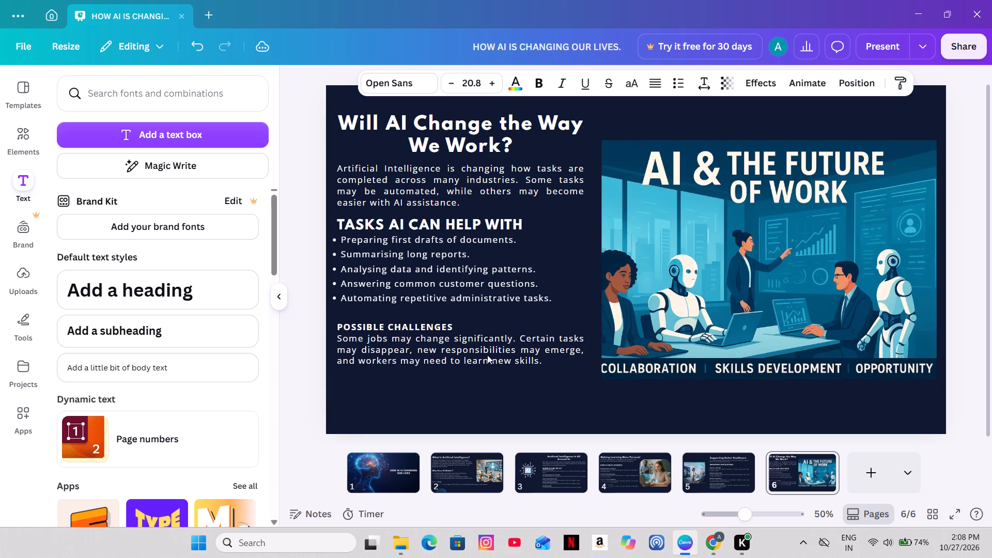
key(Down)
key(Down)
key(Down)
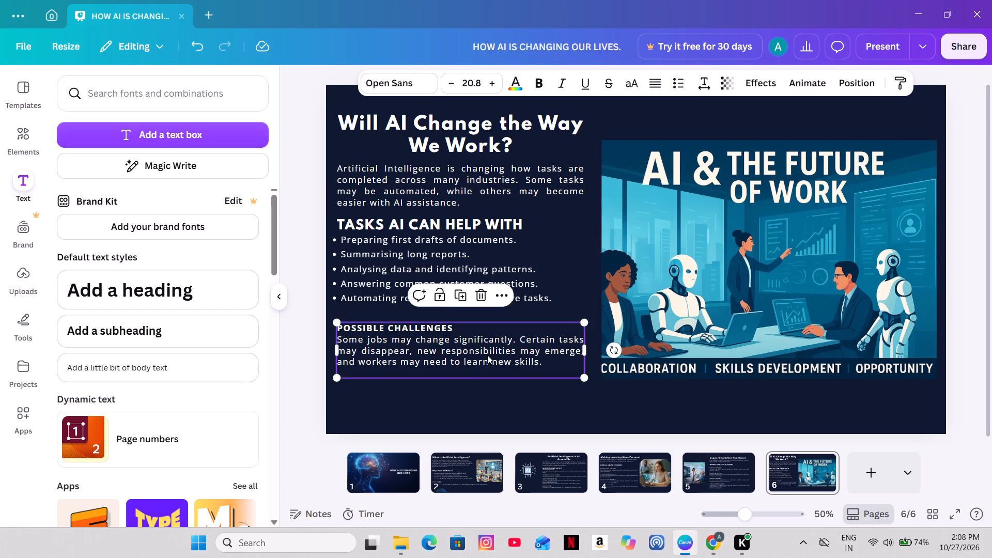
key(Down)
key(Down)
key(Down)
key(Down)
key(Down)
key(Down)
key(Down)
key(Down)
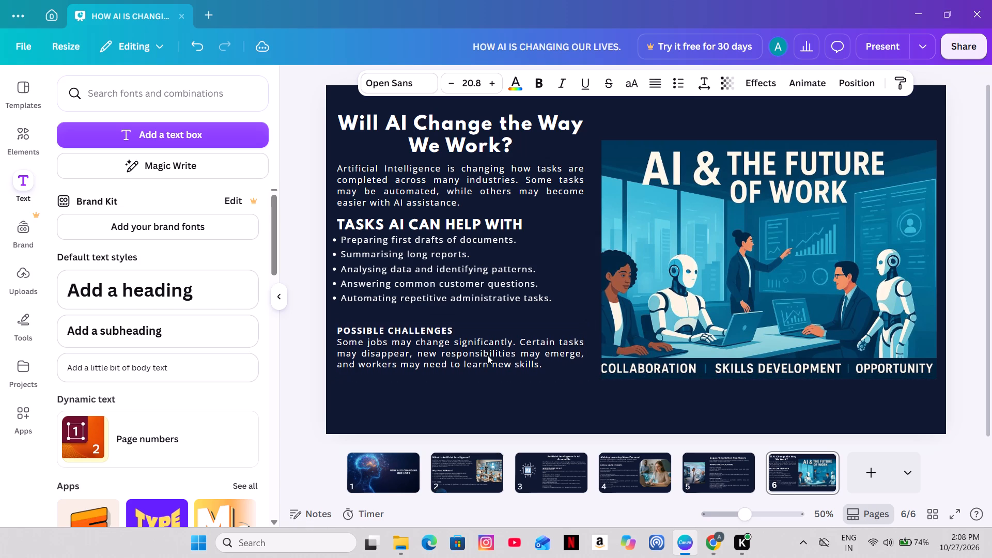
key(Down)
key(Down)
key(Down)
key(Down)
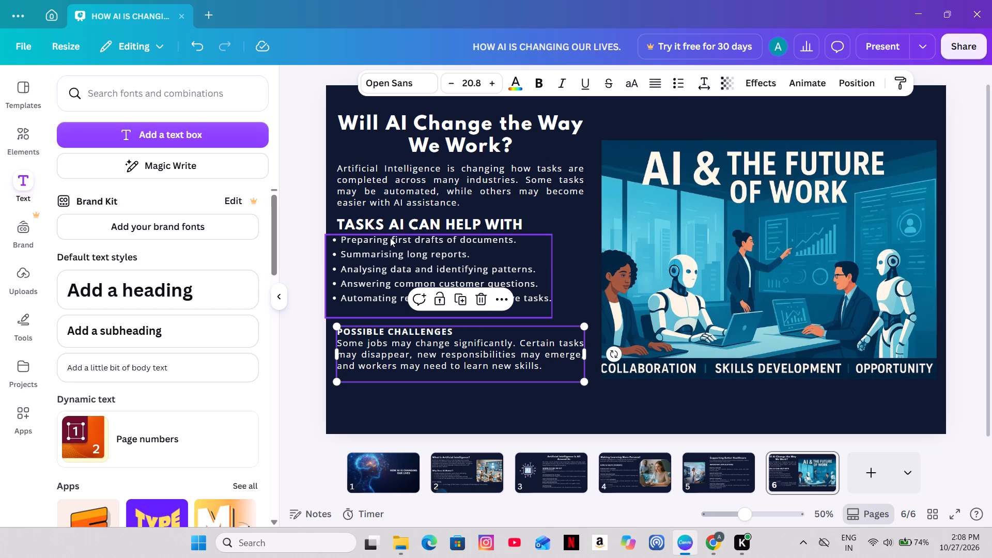
Nudge the bulleted task list slightly right so its bullets line up with the "TASKS AI CAN HELP WITH" heading's left edge.
click(355, 288)
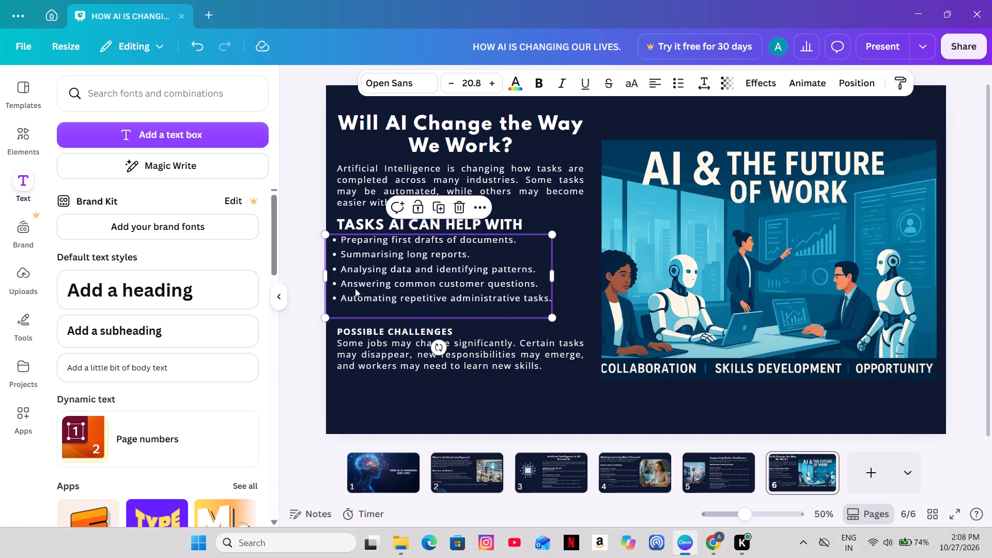
key(Right)
key(Right)
key(Right)
key(Right)
key(Right)
key(Right)
key(Right)
key(Right)
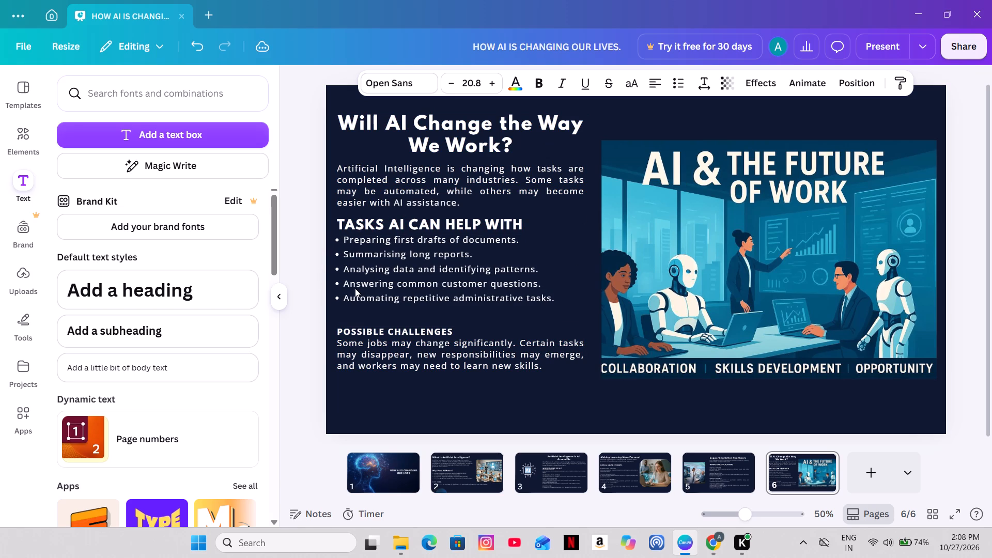
key(Right)
key(Right)
key(Right)
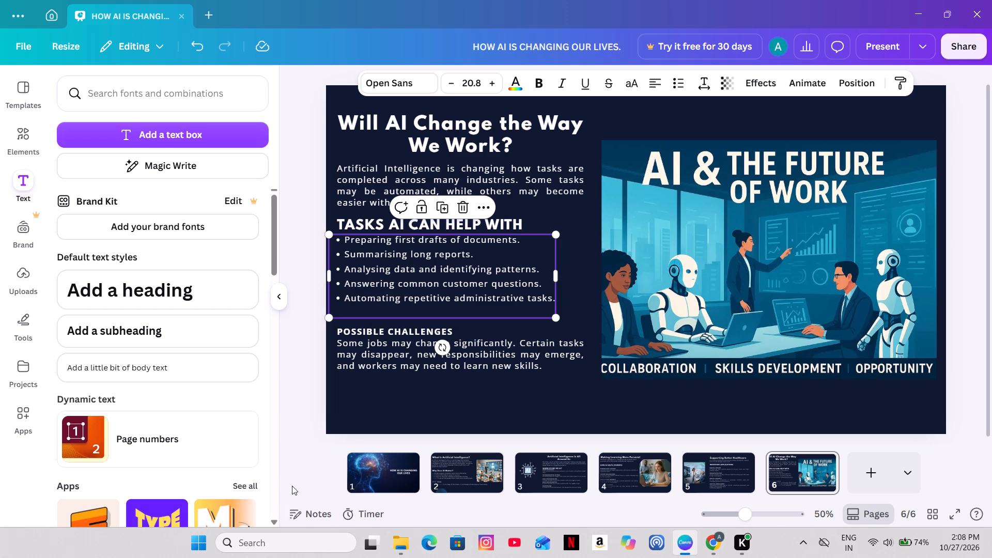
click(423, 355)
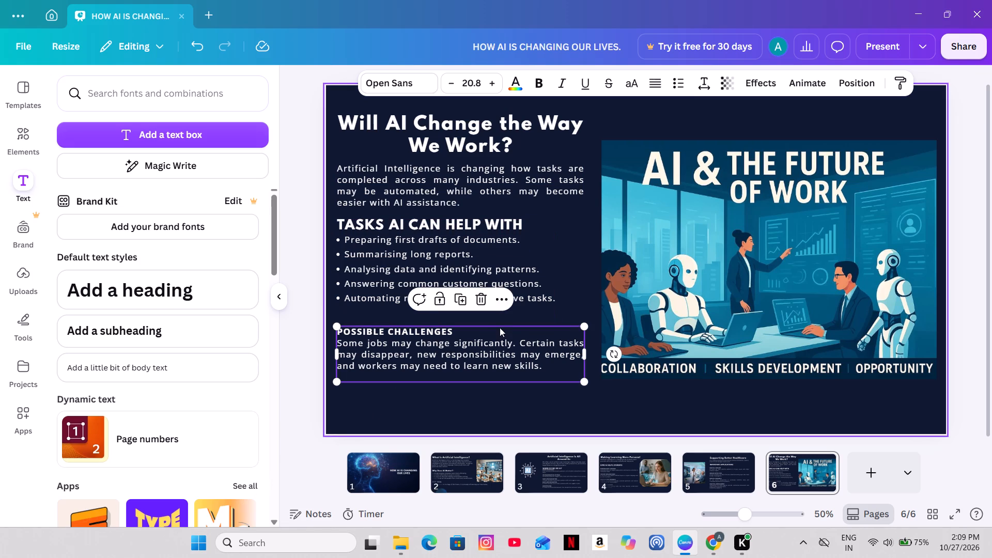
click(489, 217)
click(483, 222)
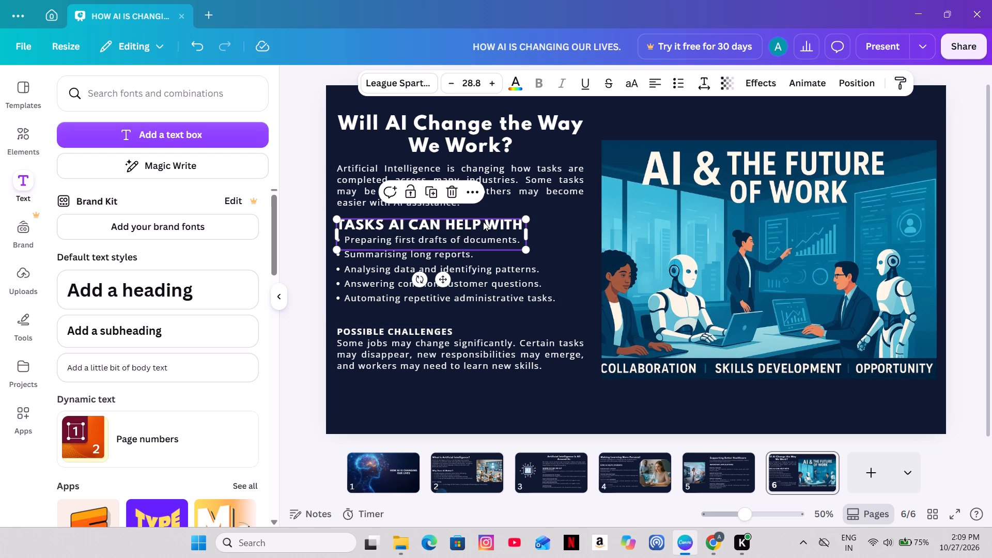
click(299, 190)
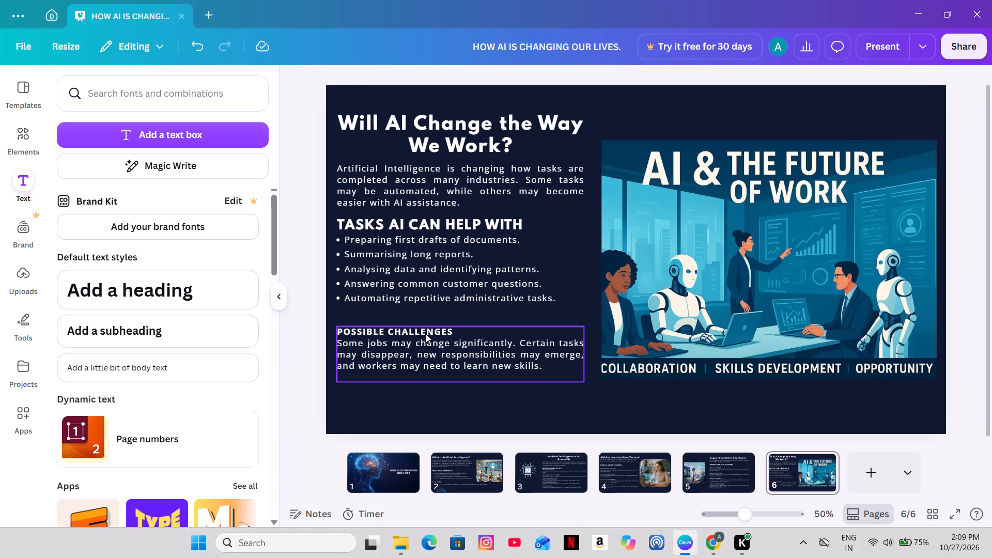
Move the "POSSIBLE CHALLENGES" text box up slightly to close the gap beneath the task list.
key(Up)
key(Up)
key(Up)
key(Up)
key(Up)
key(Up)
key(Up)
key(Up)
key(Up)
key(Up)
key(Up)
key(Up)
key(Up)
key(Up)
key(Up)
key(Up)
key(Up)
key(Up)
key(Up)
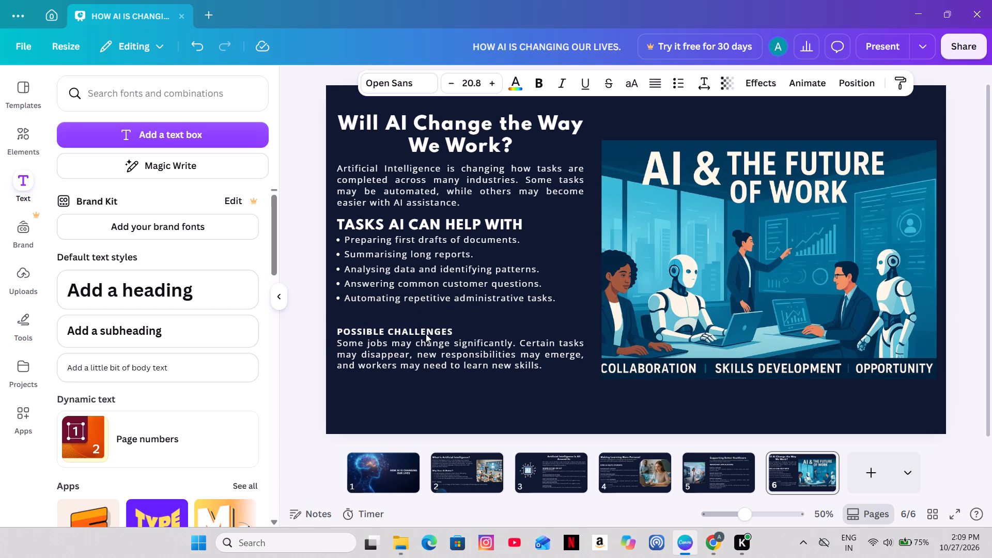
key(Up)
key(Up)
key(Up)
key(Up)
key(Up)
key(Up)
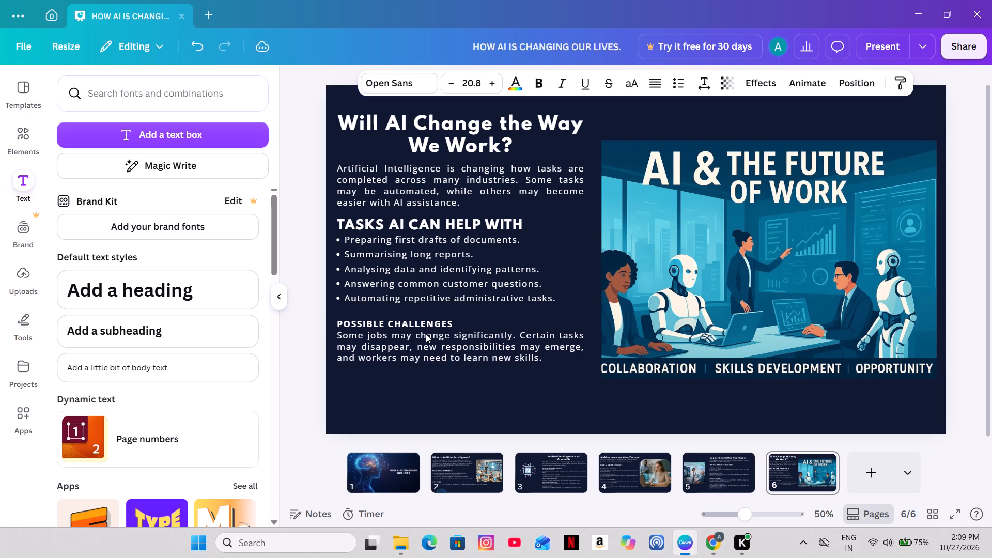
key(Up)
key(Up)
key(Up)
key(Up)
key(Up)
key(Up)
key(Up)
key(Up)
key(Up)
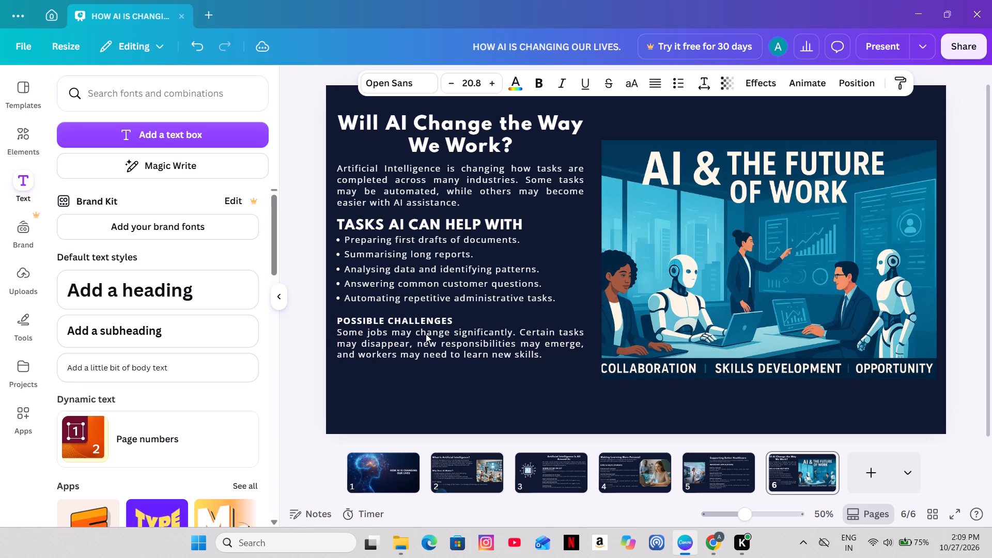
key(Down)
key(Down)
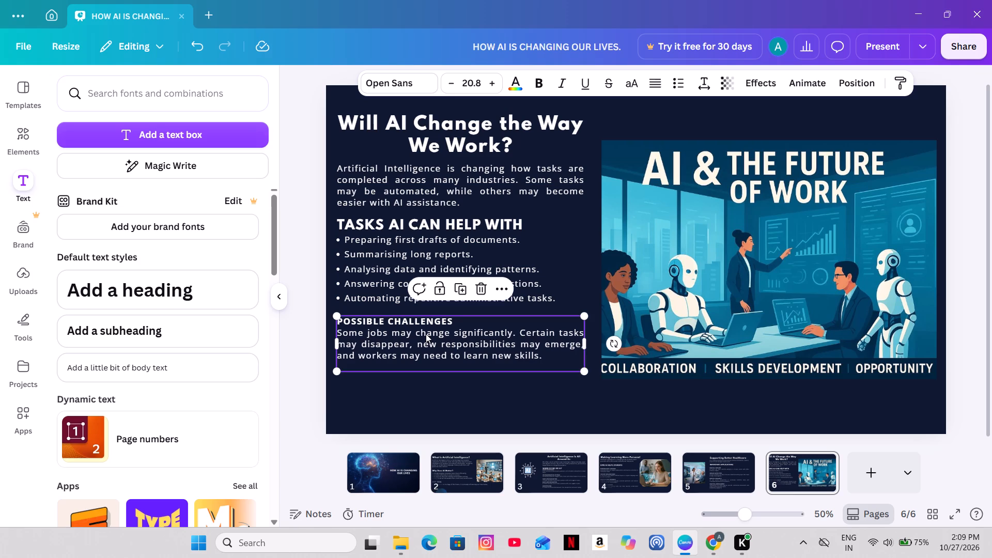
click(298, 118)
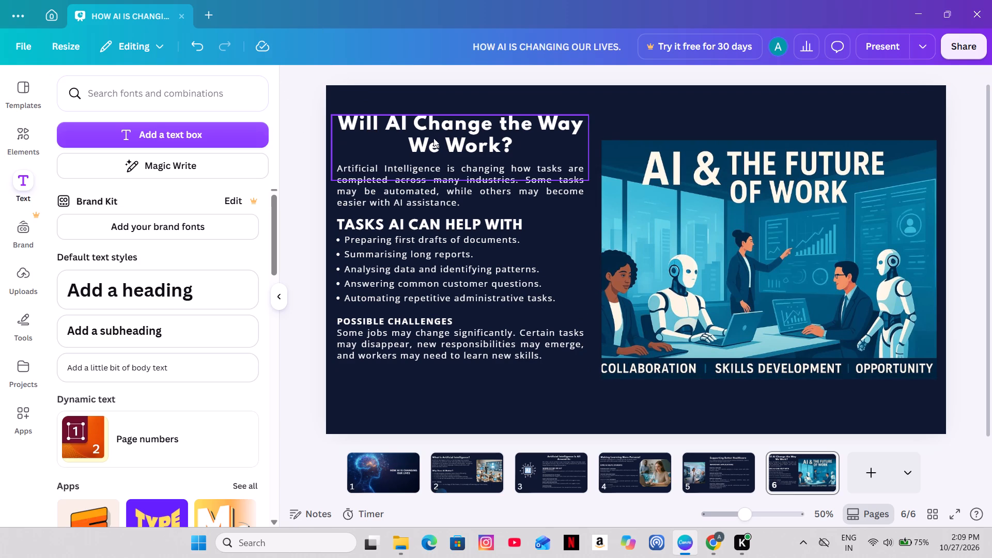
Select the title, introduction, tasks heading, task list and challenges boxes together and move them down beside the picture.
click(466, 127)
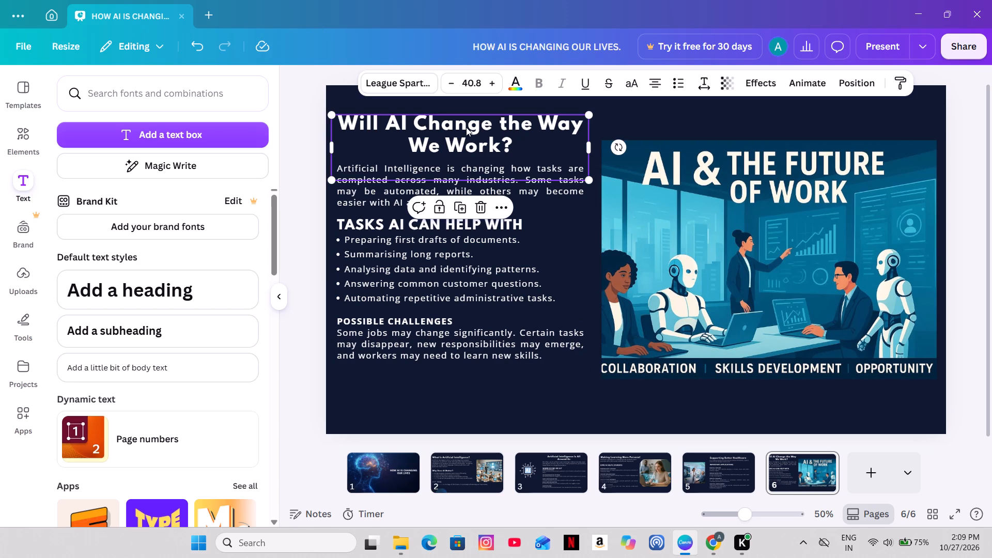
shift+click(559, 199)
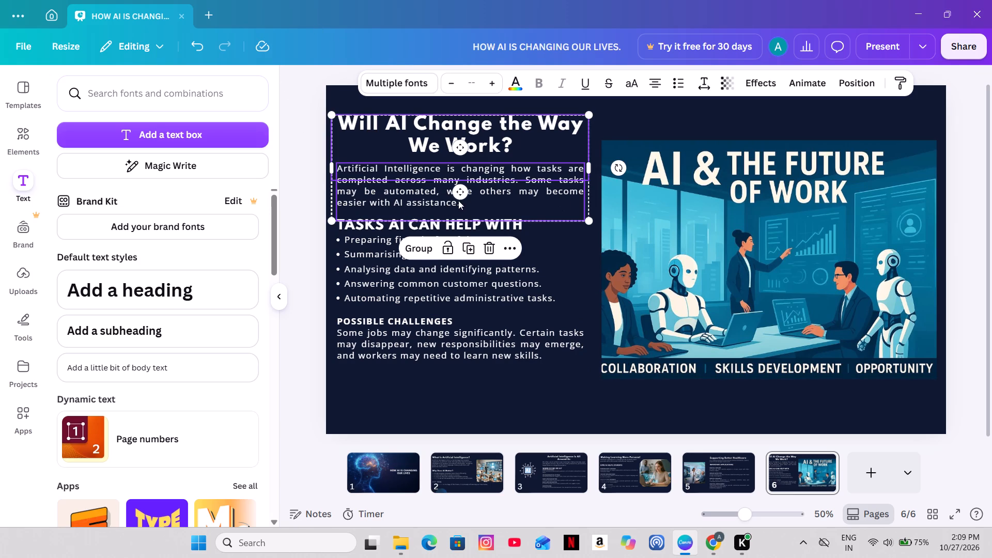
shift+click(466, 228)
shift+click(393, 269)
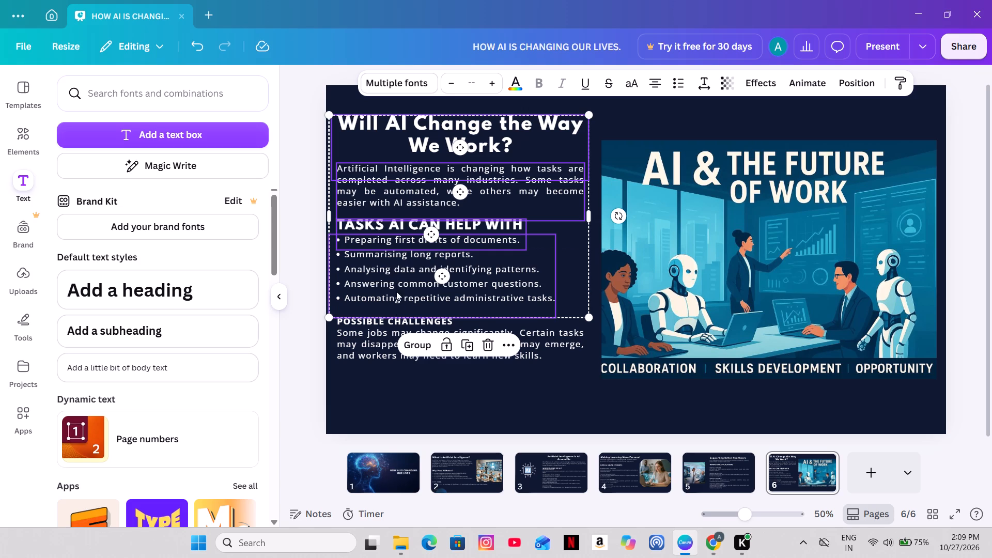
shift+click(384, 325)
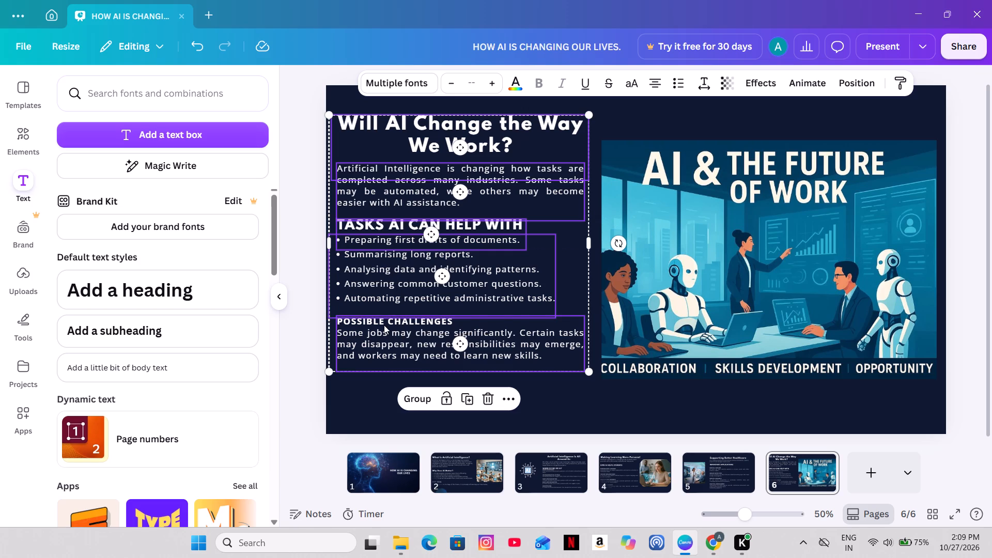
key(Down)
key(Down)
key(Down)
key(Down)
key(Down)
key(Down)
key(Down)
key(Down)
key(Down)
key(Down)
key(Down)
key(Down)
key(Down)
key(Down)
key(Down)
key(Down)
key(Down)
key(Down)
key(Down)
key(Down)
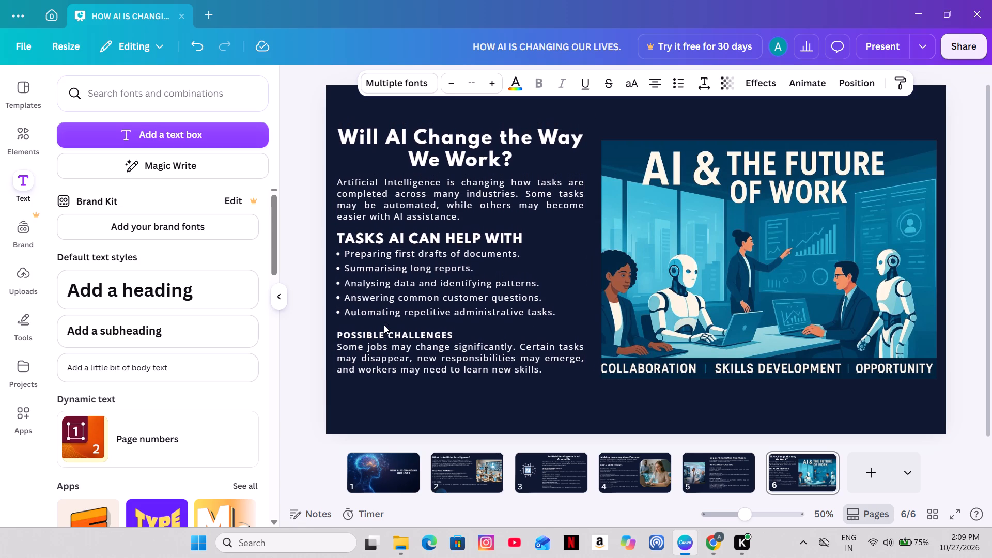
key(Down)
key(Down)
key(Down)
key(Down)
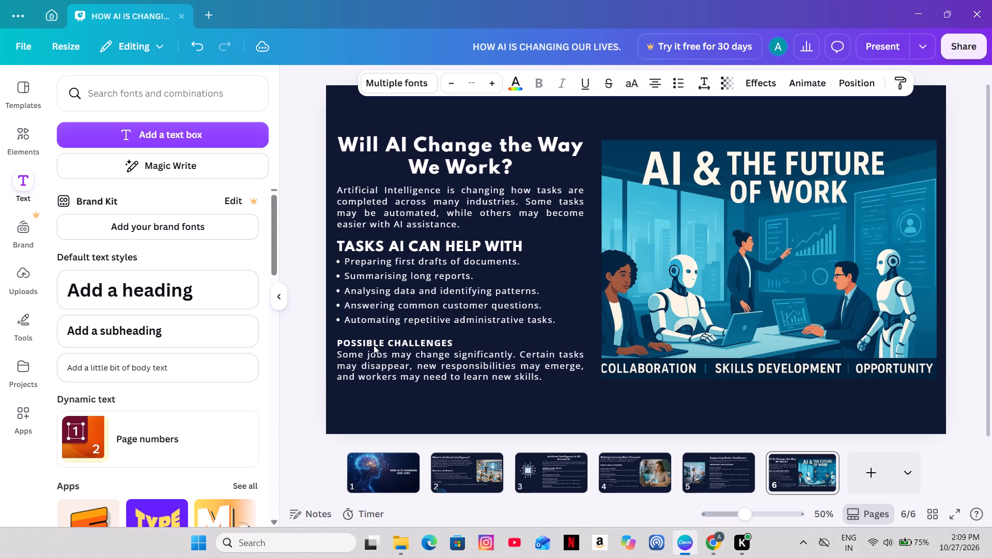
Shift the selected block of text boxes slightly right, closer to the picture.
key(Right)
key(Right)
key(Right)
key(Right)
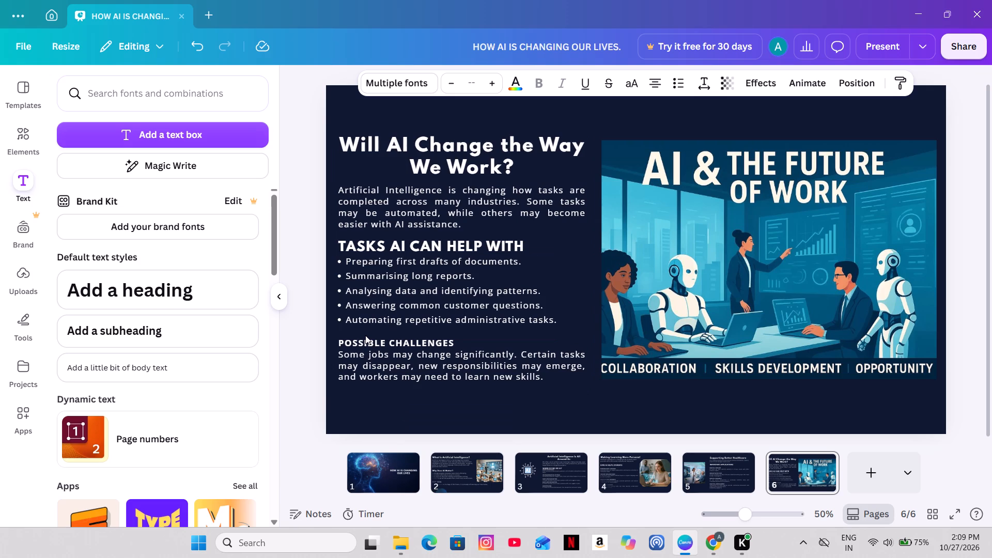
key(Right)
key(Right)
key(Right)
key(Right)
key(Right)
key(Right)
key(Right)
key(Right)
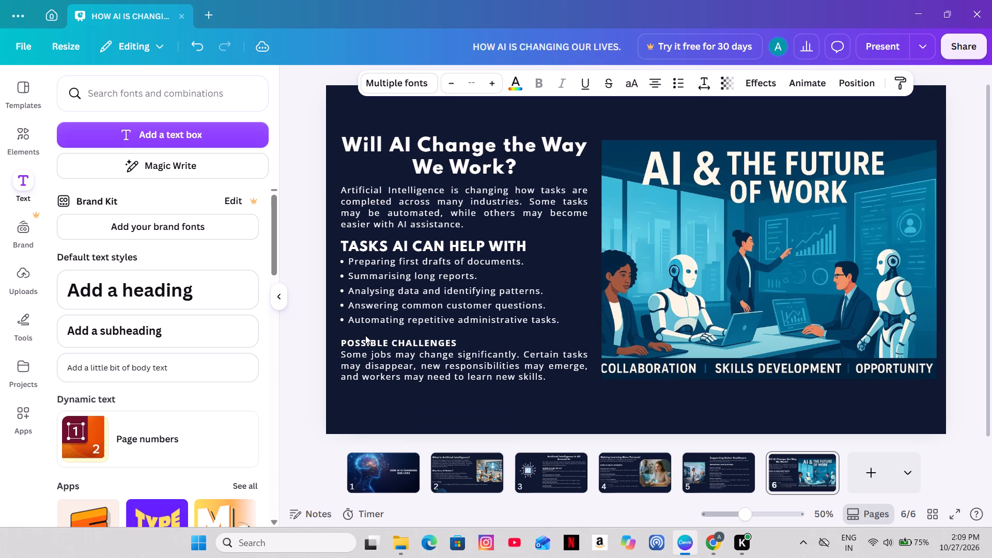
key(Right)
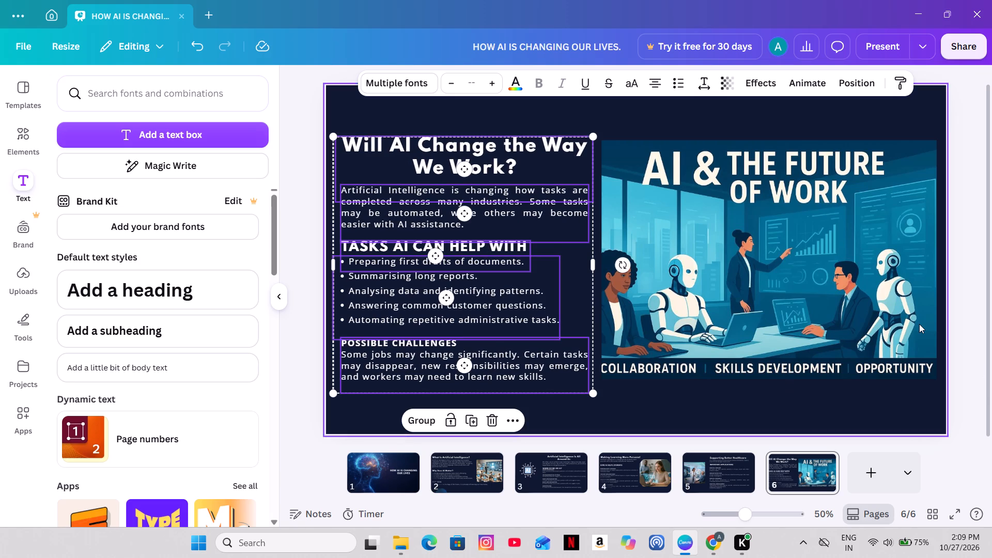
Raise the selected block of text boxes slightly to balance its height against the picture.
scroll(918, 322, up, 3)
key(Up)
key(Up)
key(Up)
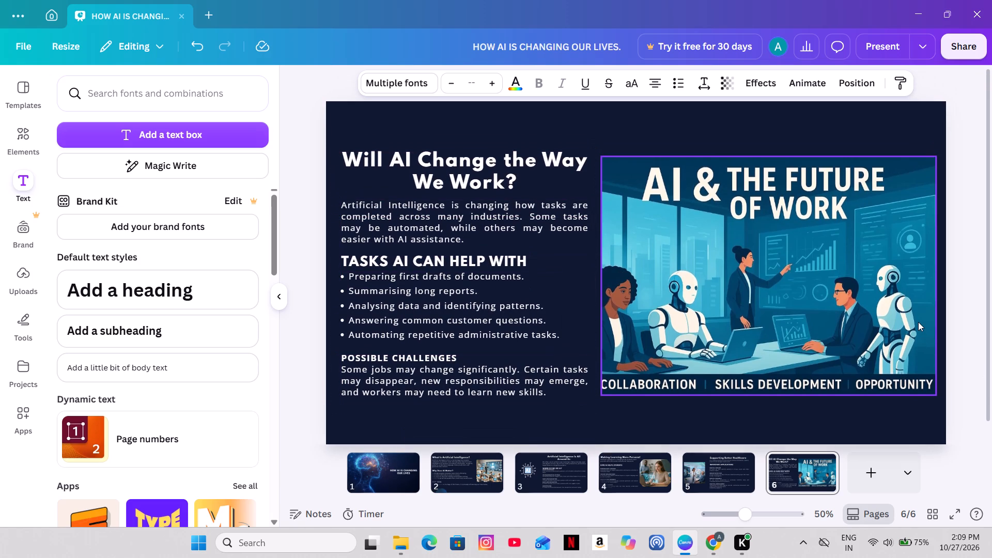
key(Up)
key(Up)
key(Up)
key(Up)
key(Up)
key(Up)
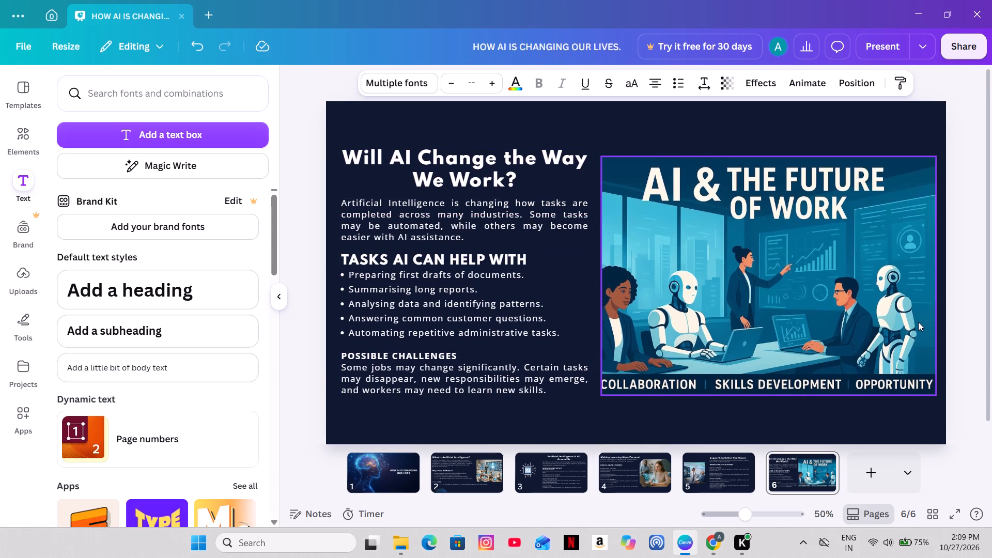
key(Up)
key(Up)
key(Up)
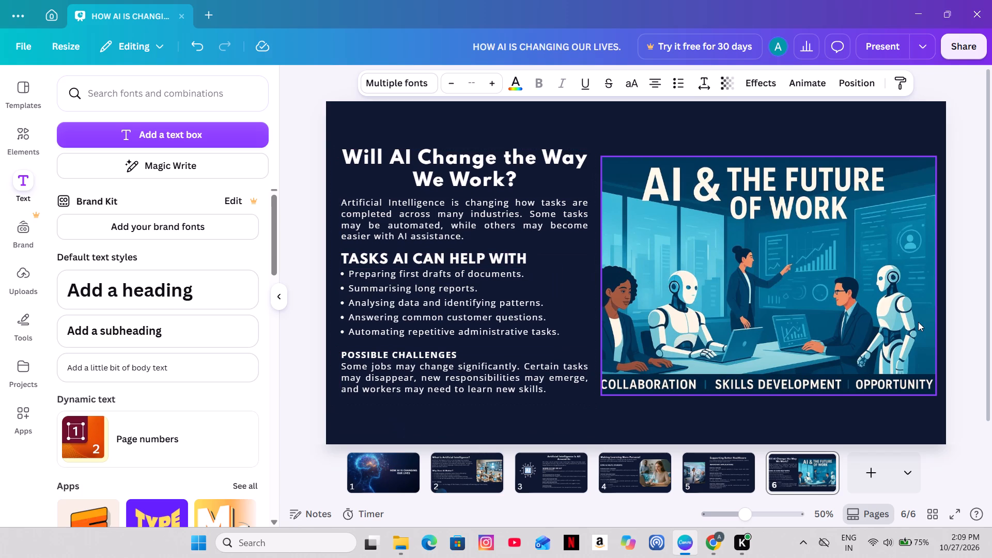
key(Up)
key(Up)
key(Up)
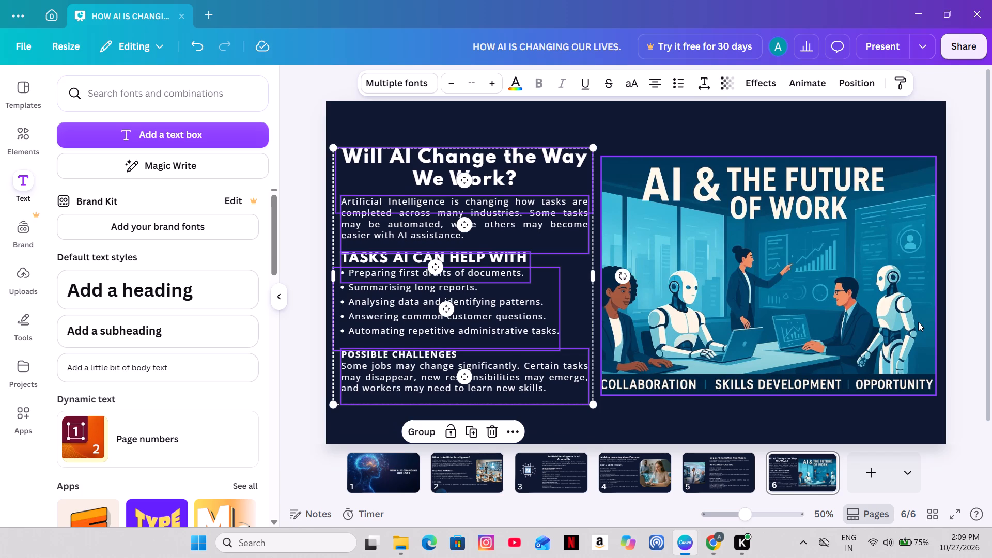
click(303, 180)
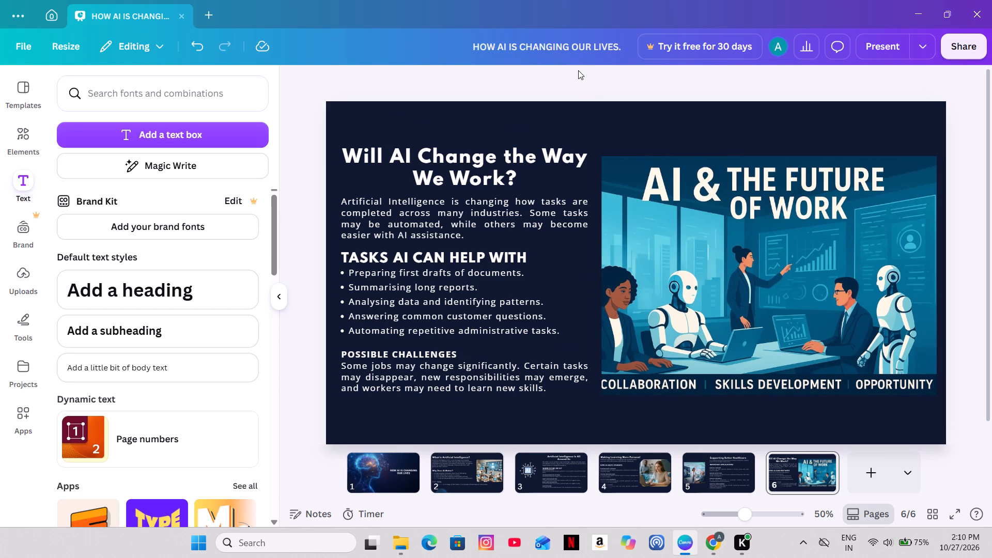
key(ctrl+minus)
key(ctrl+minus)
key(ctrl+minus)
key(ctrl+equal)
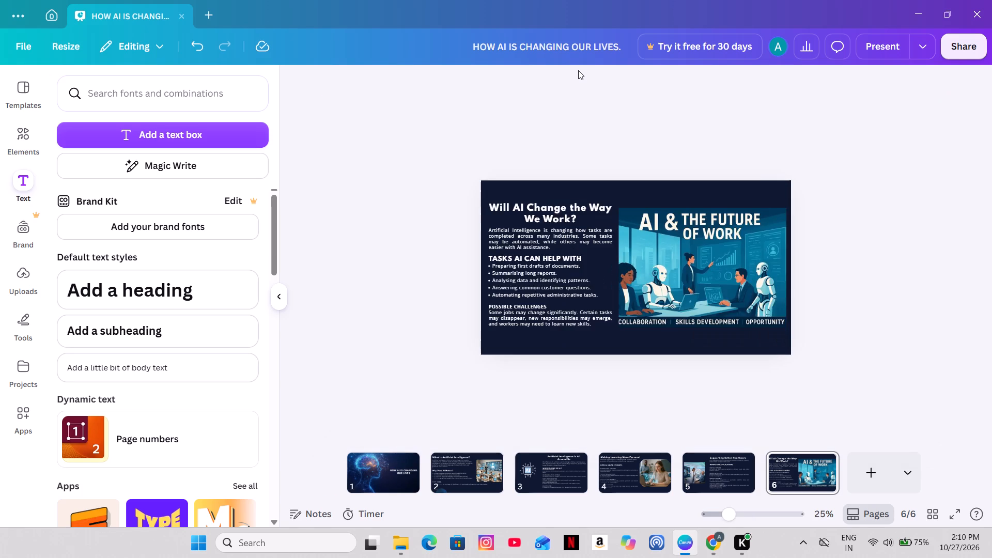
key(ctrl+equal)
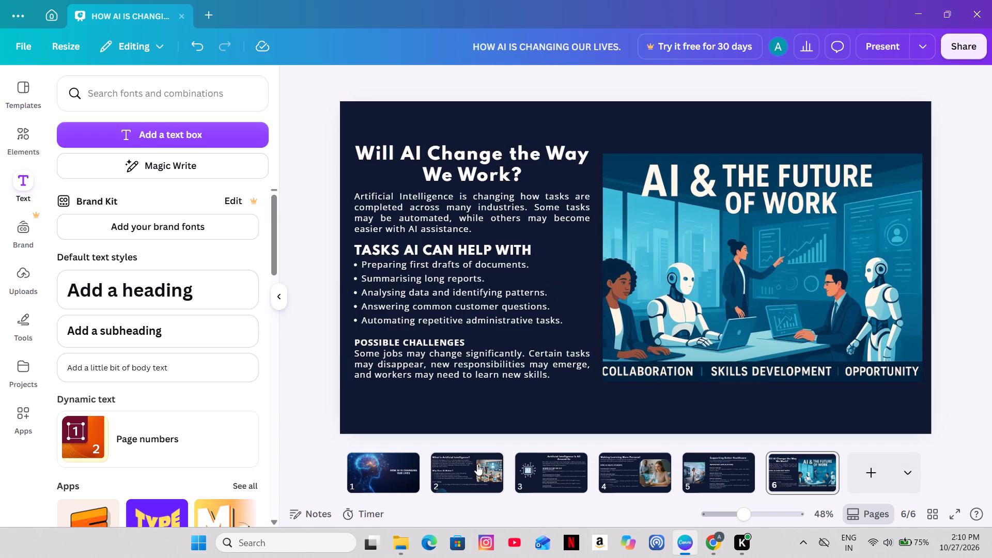
Add a blank seventh slide after slide 6.
click(872, 470)
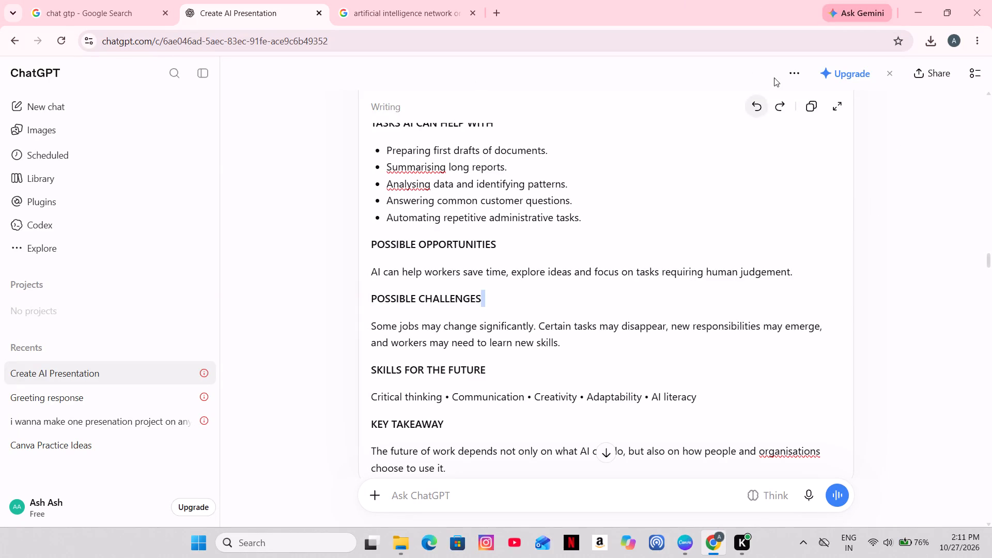
click(683, 552)
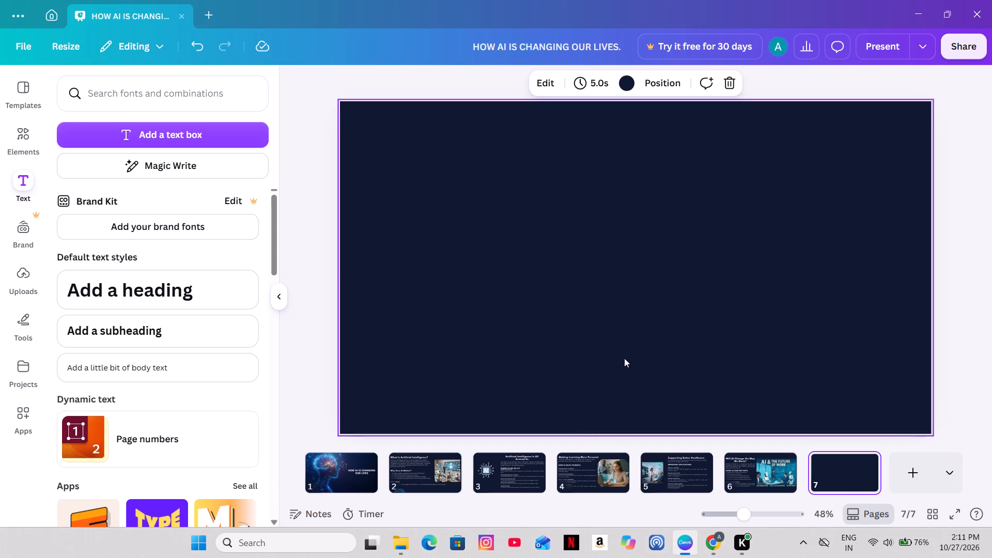